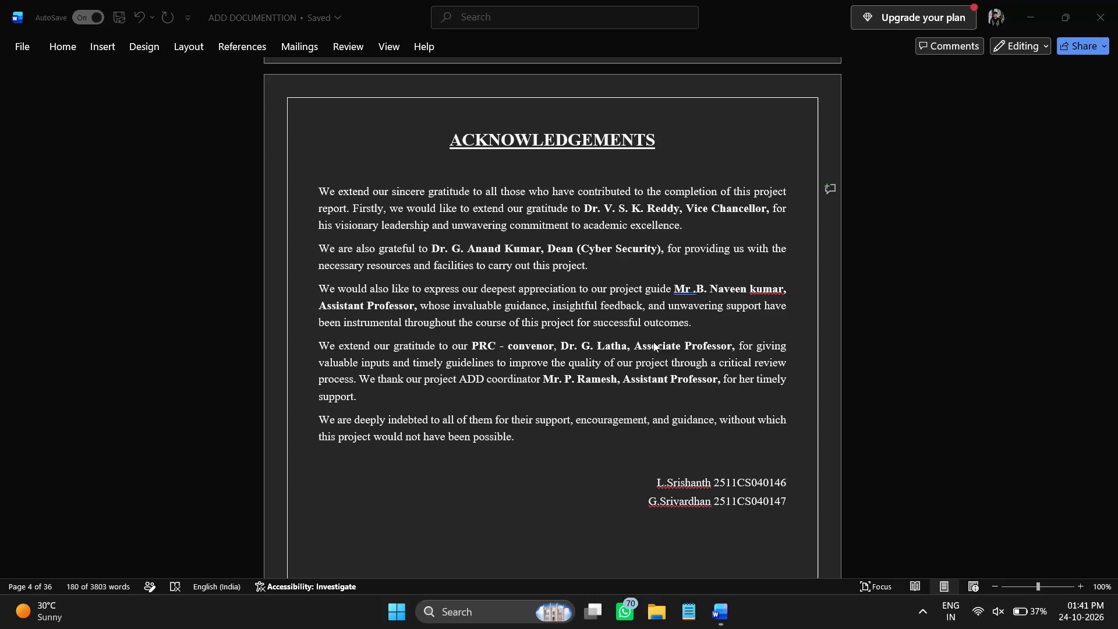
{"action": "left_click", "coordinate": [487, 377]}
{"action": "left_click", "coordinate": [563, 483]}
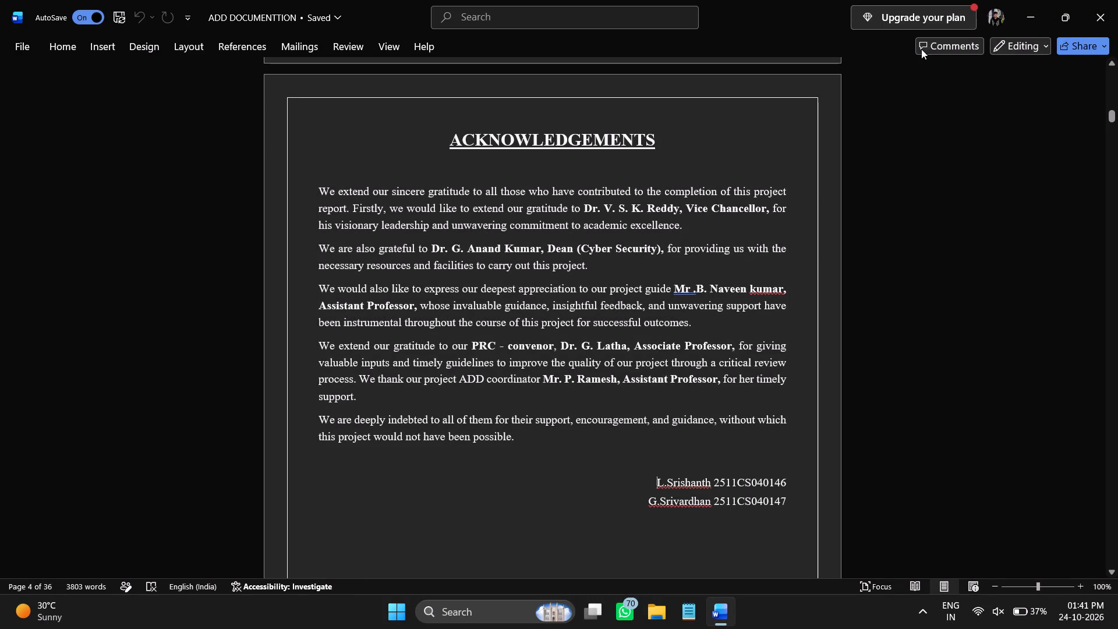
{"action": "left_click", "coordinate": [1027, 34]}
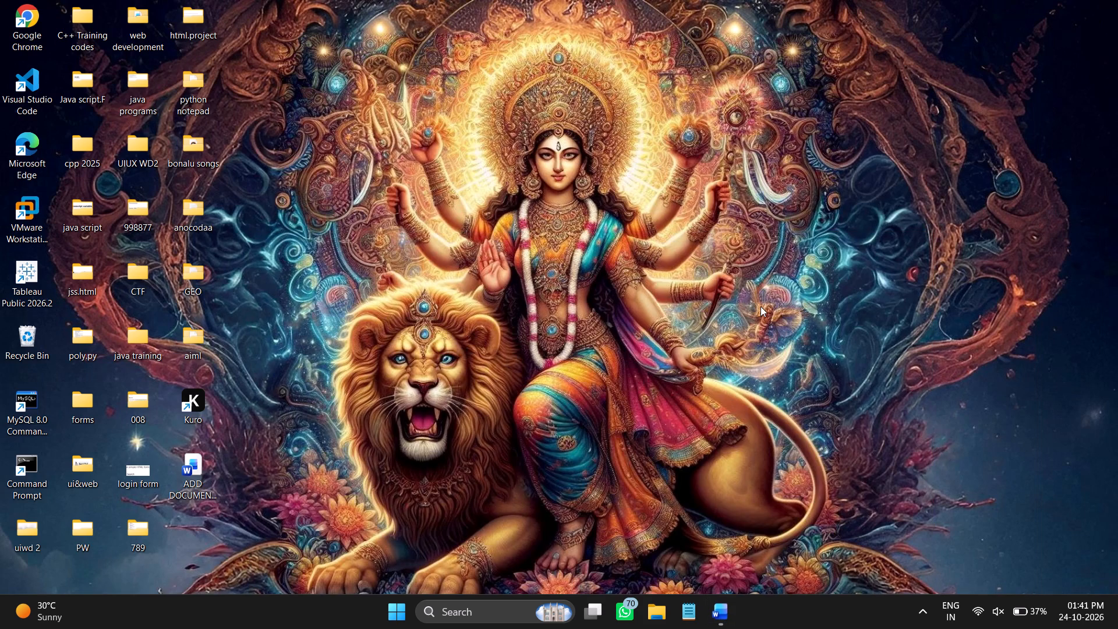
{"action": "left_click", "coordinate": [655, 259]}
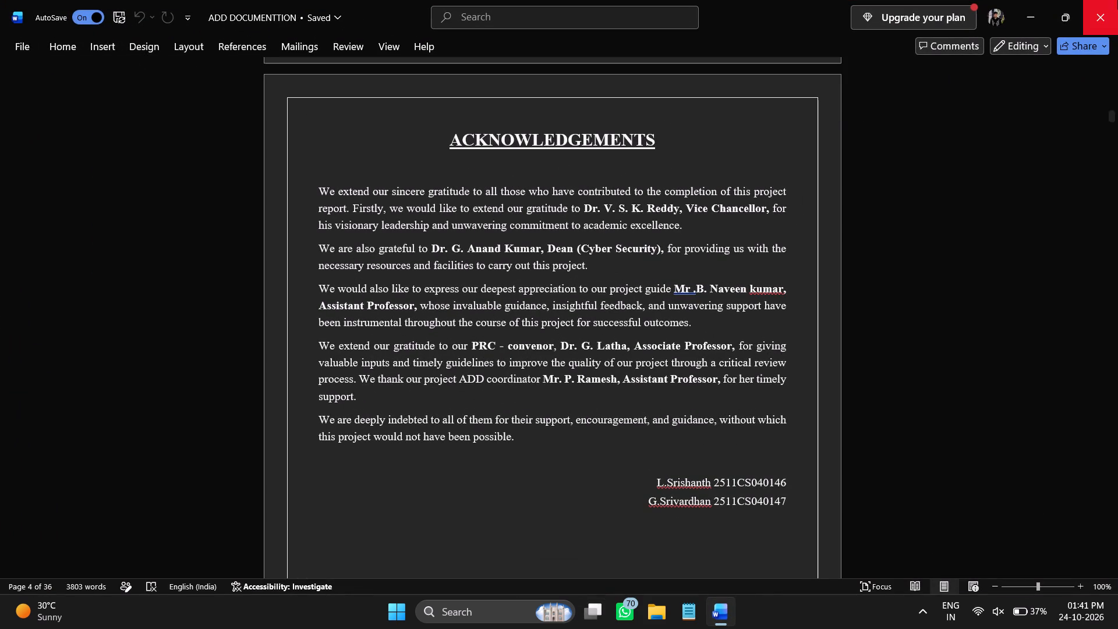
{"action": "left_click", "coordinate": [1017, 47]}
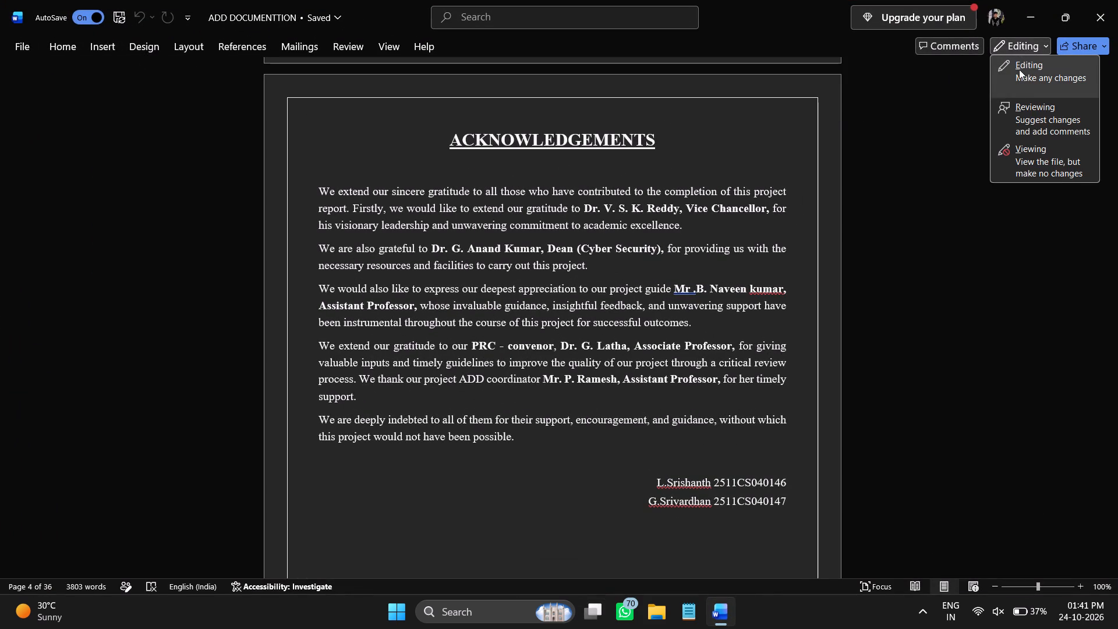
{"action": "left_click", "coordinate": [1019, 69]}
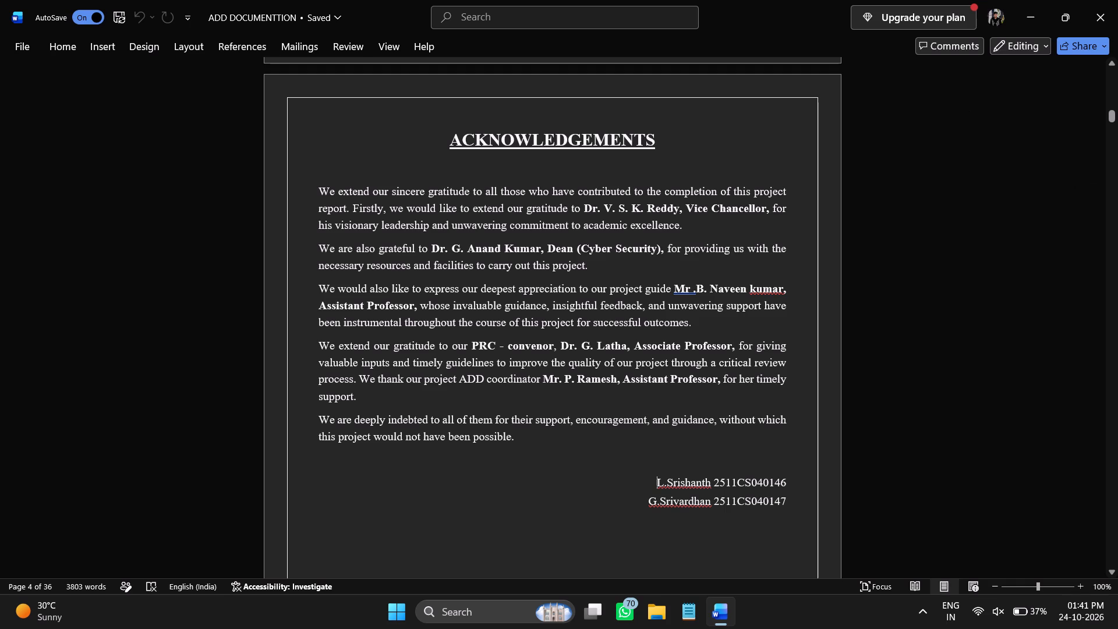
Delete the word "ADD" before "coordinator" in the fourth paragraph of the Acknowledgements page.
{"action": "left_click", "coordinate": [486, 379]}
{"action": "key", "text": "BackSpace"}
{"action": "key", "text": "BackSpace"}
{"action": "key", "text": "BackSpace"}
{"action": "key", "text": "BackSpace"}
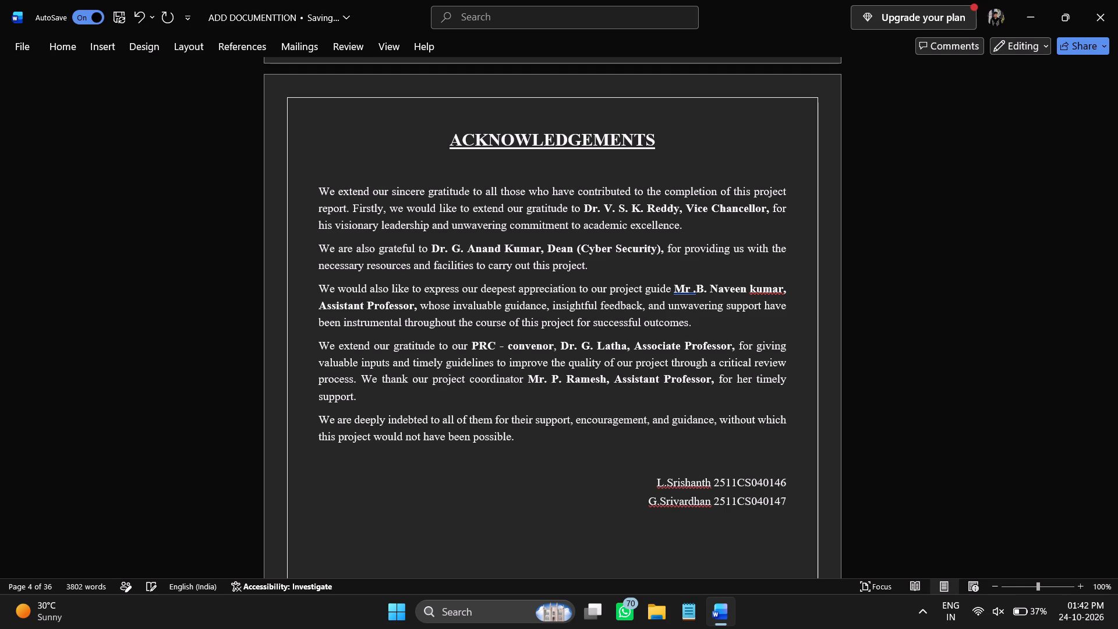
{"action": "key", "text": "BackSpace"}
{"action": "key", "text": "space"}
Look over the table of contents and Chapter 1 pages of the report, then close the document.
{"action": "scroll", "coordinate": [486, 379], "scroll_direction": "down", "scroll_amount": 11}
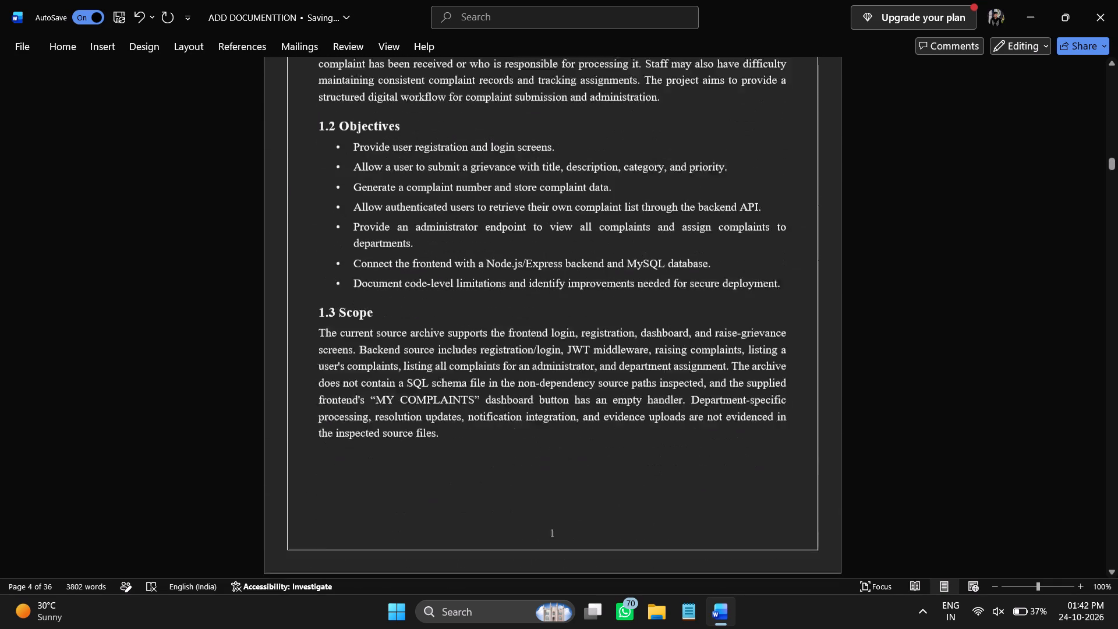
{"action": "scroll", "coordinate": [486, 379], "scroll_direction": "up", "scroll_amount": 4}
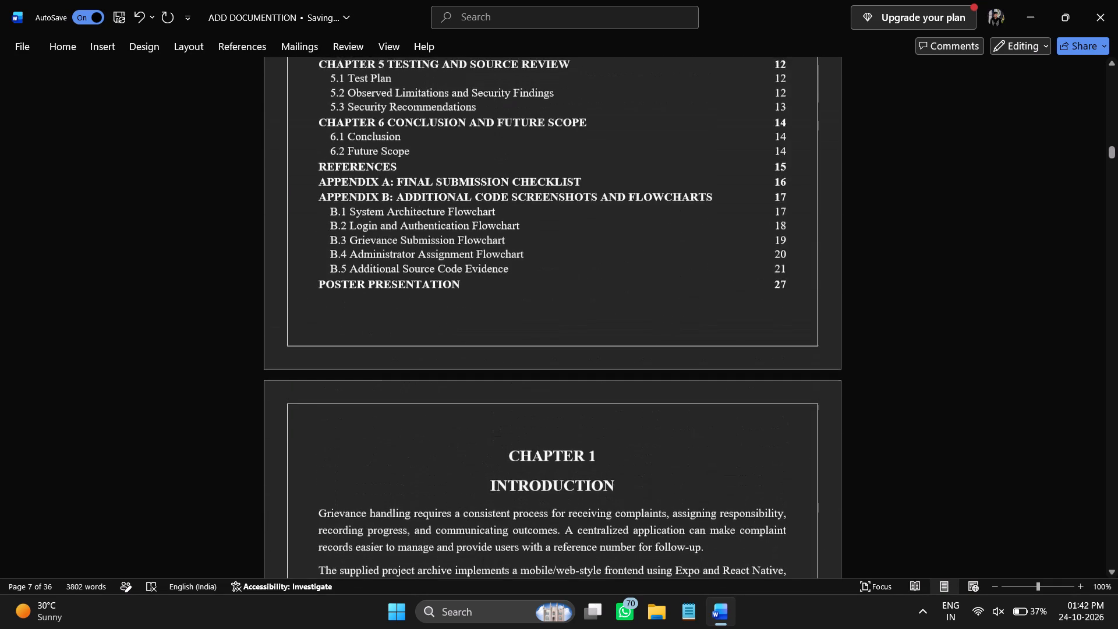
{"action": "scroll", "coordinate": [486, 379], "scroll_direction": "down", "scroll_amount": 5}
{"action": "scroll", "coordinate": [486, 379], "scroll_direction": "up", "scroll_amount": 2}
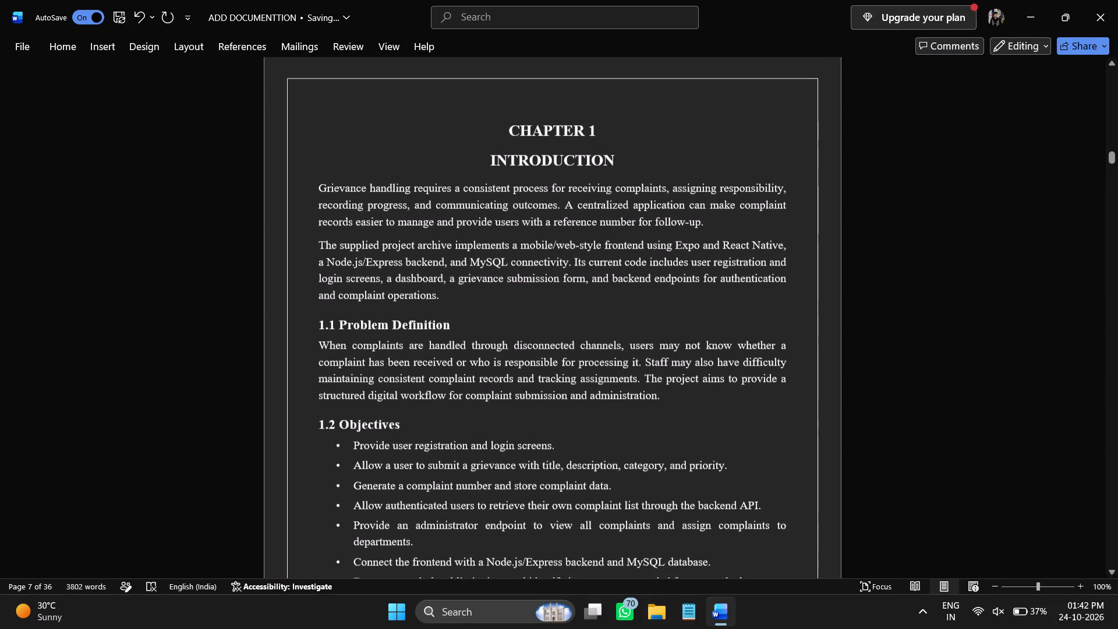
{"action": "scroll", "coordinate": [486, 379], "scroll_direction": "up", "scroll_amount": 2}
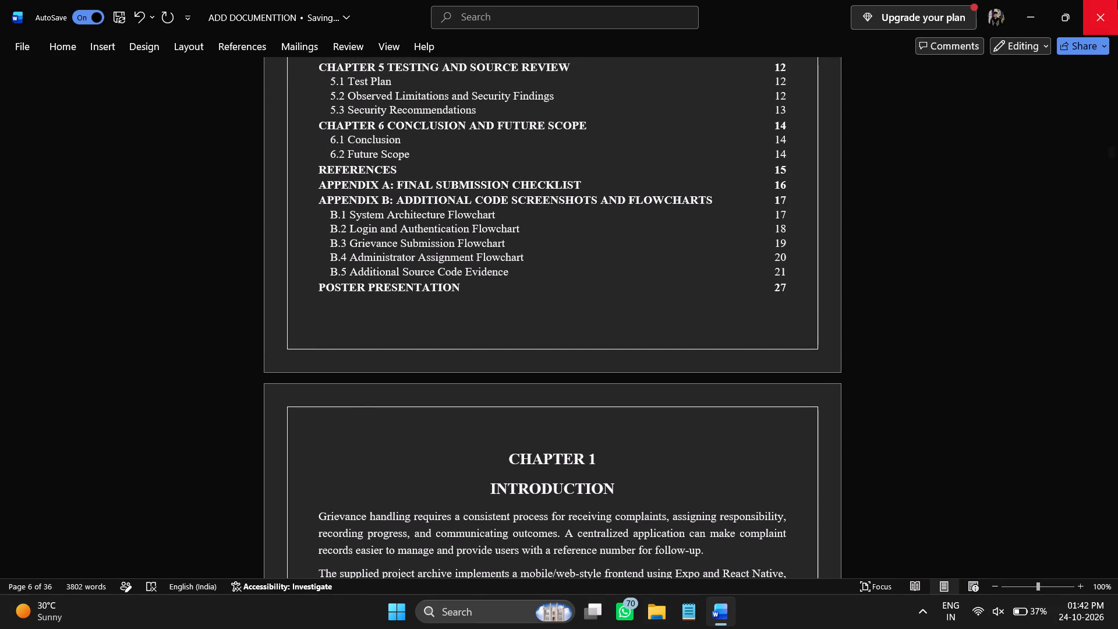
{"action": "left_click", "coordinate": [1117, 0]}
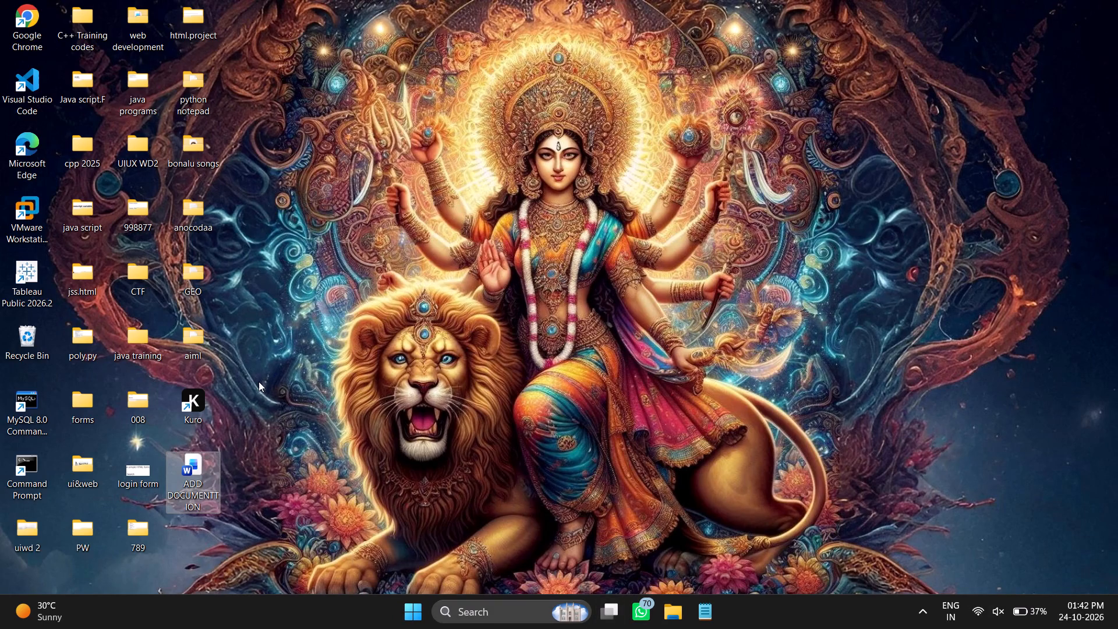
Reopen the ADD DOCUMENTTION file from the desktop and review its pages from the title page to the System Analysis chapter.
{"action": "triple_click", "coordinate": [207, 458]}
{"action": "left_click", "coordinate": [207, 458]}
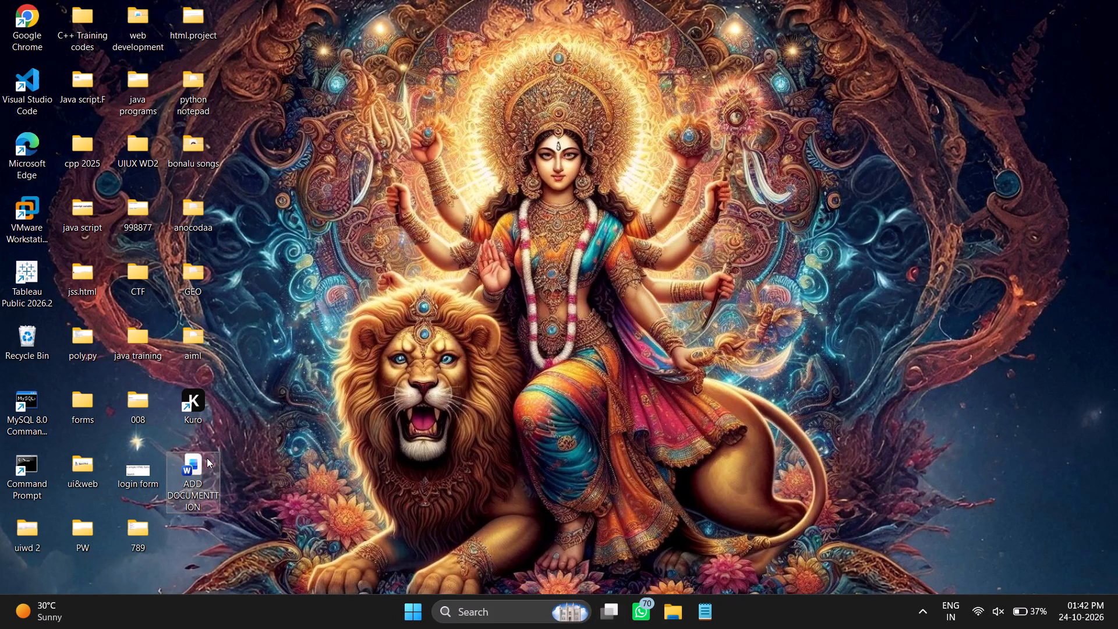
{"action": "scroll", "coordinate": [568, 420], "scroll_direction": "down", "scroll_amount": 3}
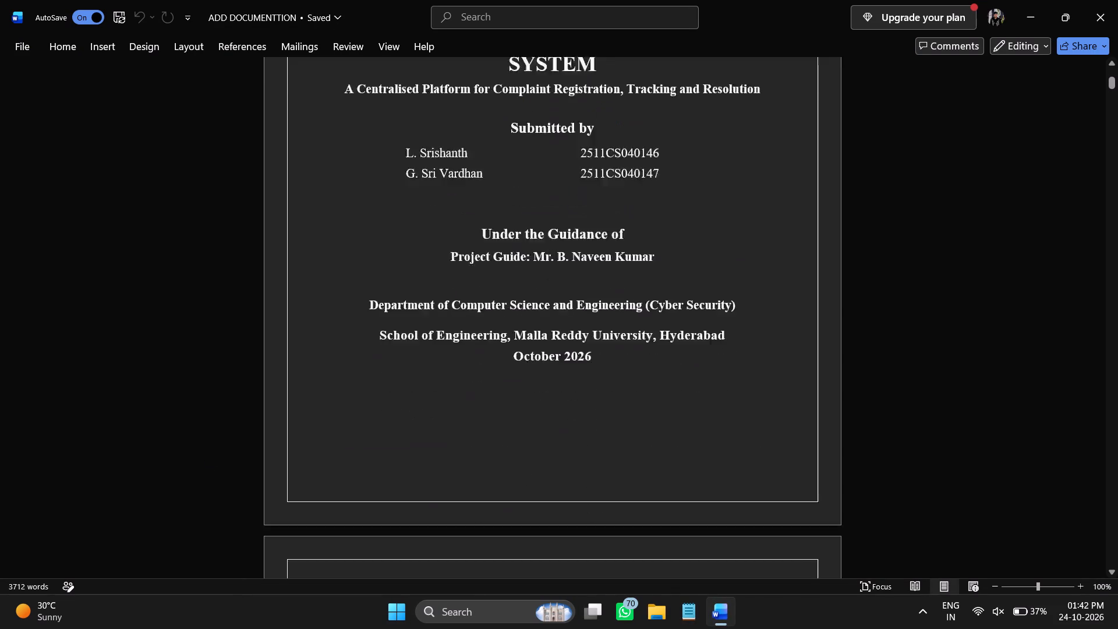
{"action": "scroll", "coordinate": [568, 420], "scroll_direction": "down", "scroll_amount": 7}
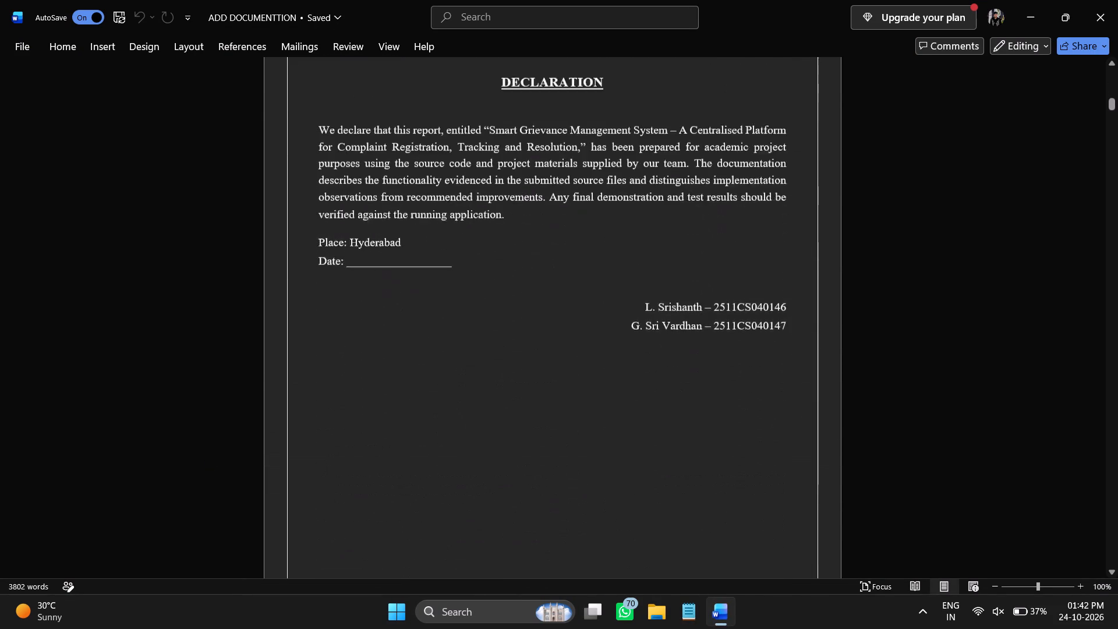
{"action": "scroll", "coordinate": [568, 420], "scroll_direction": "down", "scroll_amount": 3}
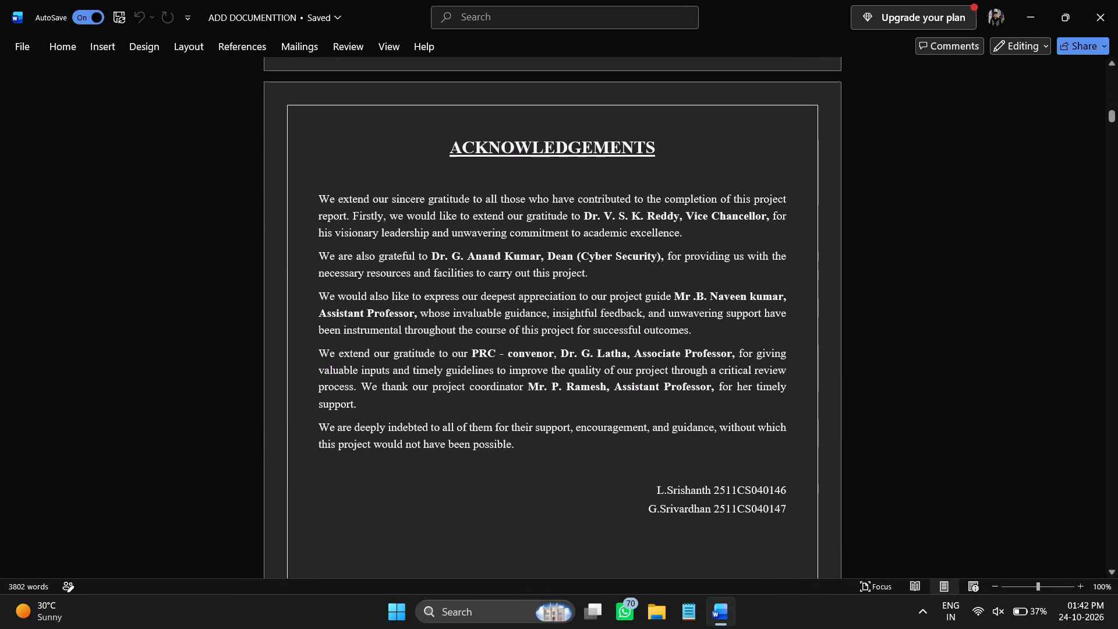
{"action": "scroll", "coordinate": [568, 420], "scroll_direction": "down", "scroll_amount": 5}
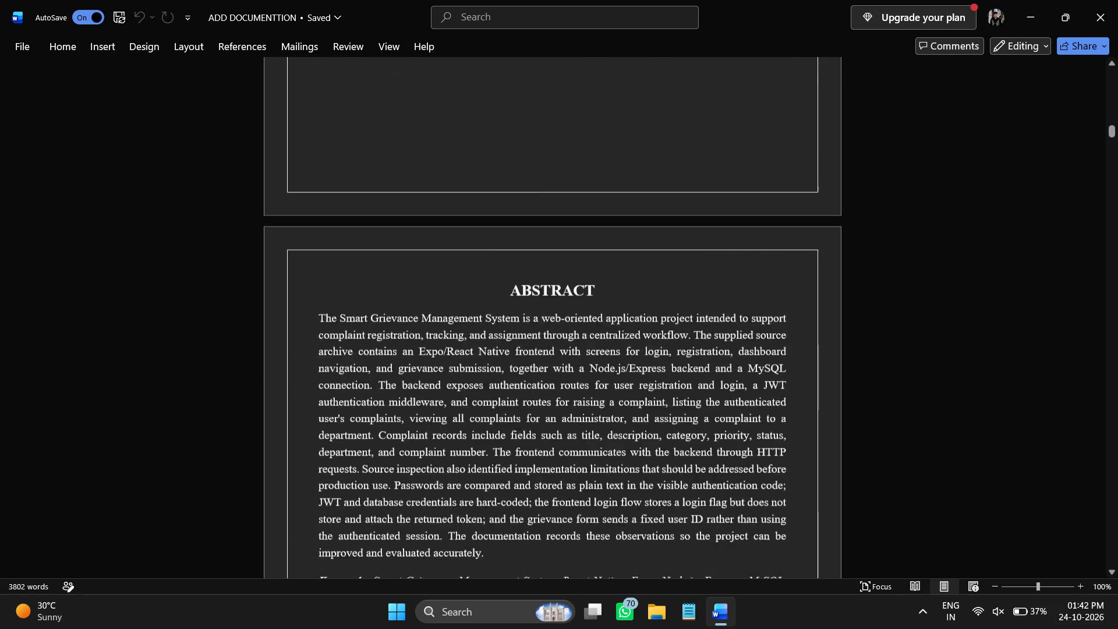
{"action": "scroll", "coordinate": [568, 420], "scroll_direction": "down", "scroll_amount": 7}
{"action": "scroll", "coordinate": [568, 420], "scroll_direction": "up", "scroll_amount": 3}
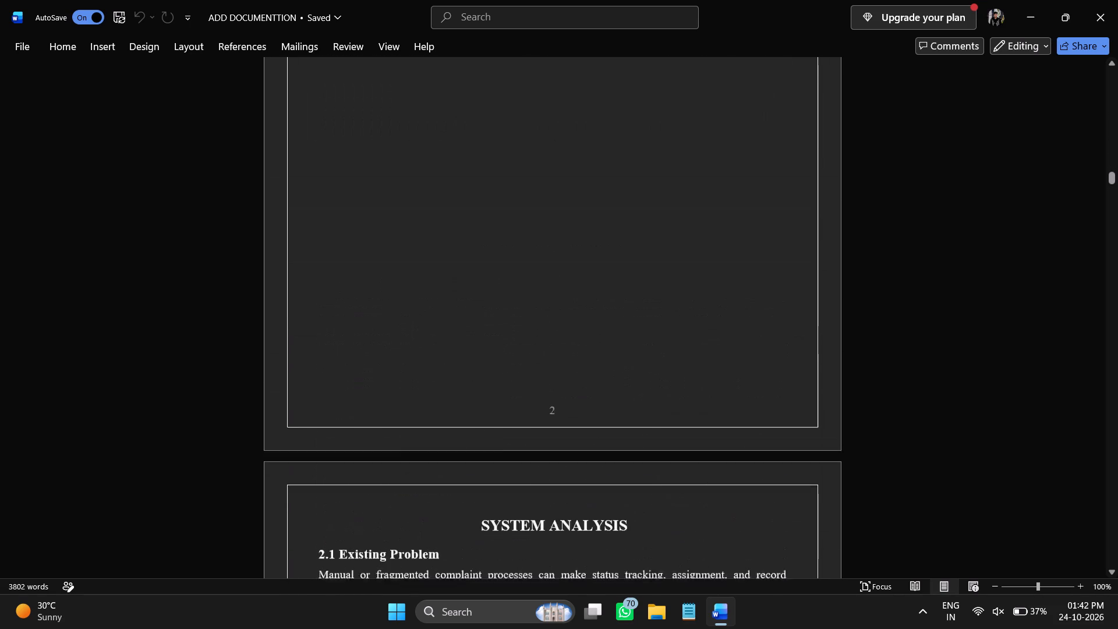
{"action": "scroll", "coordinate": [568, 420], "scroll_direction": "up", "scroll_amount": 13}
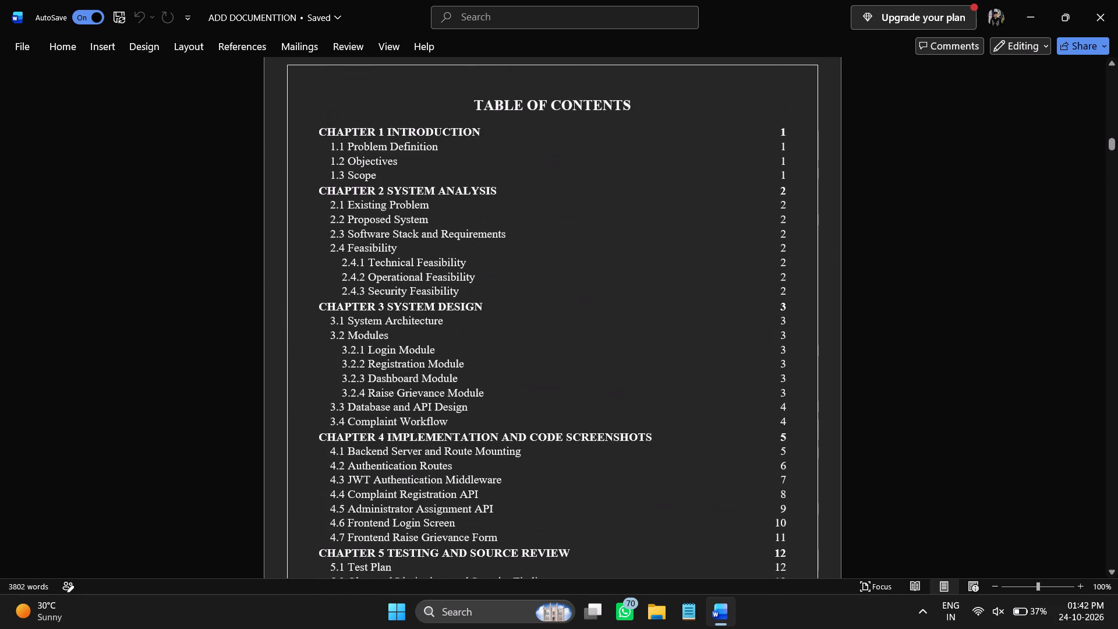
{"action": "scroll", "coordinate": [568, 420], "scroll_direction": "down", "scroll_amount": 4}
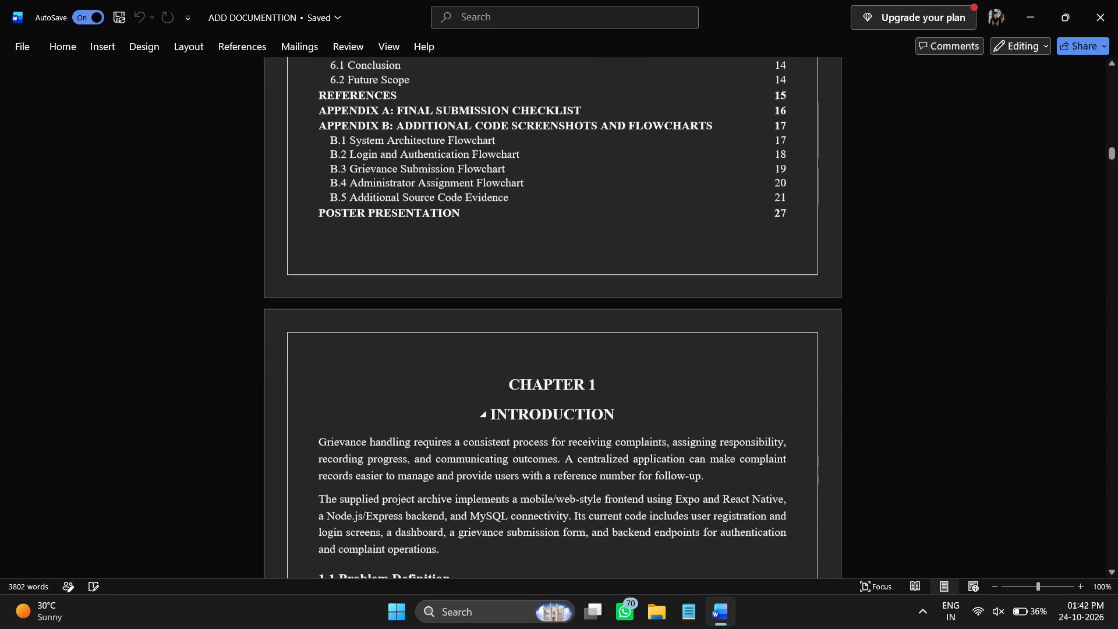
{"action": "scroll", "coordinate": [568, 420], "scroll_direction": "down", "scroll_amount": 8}
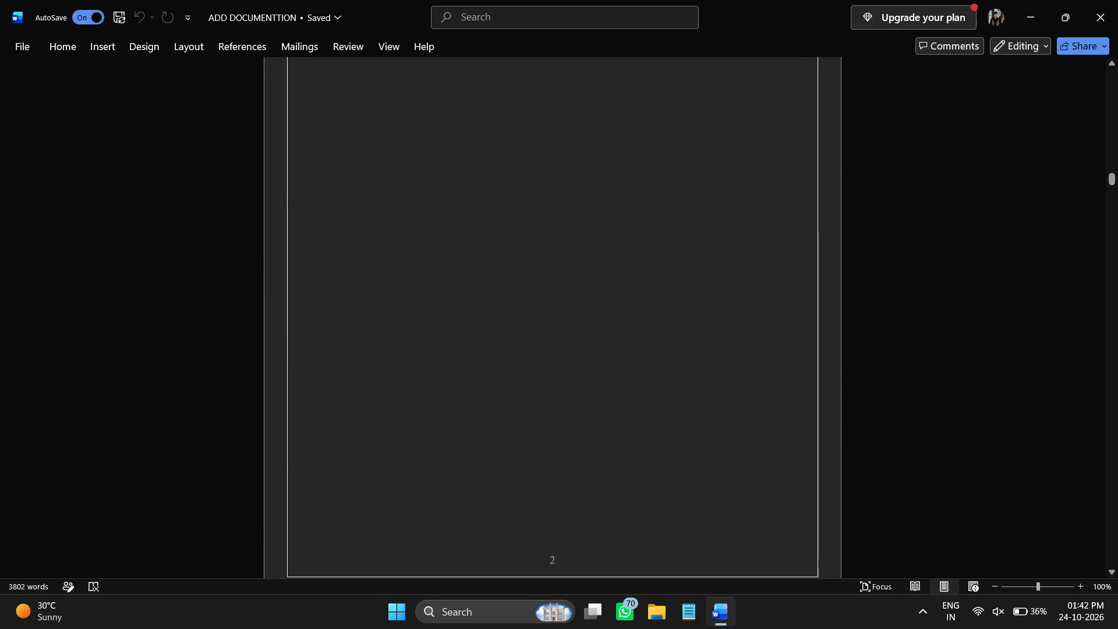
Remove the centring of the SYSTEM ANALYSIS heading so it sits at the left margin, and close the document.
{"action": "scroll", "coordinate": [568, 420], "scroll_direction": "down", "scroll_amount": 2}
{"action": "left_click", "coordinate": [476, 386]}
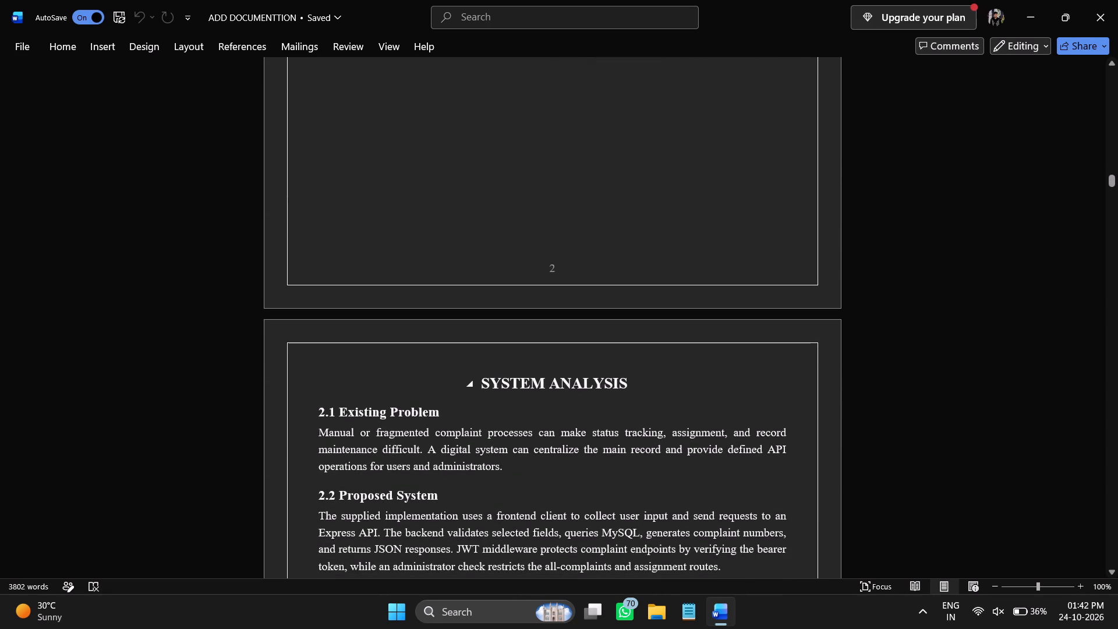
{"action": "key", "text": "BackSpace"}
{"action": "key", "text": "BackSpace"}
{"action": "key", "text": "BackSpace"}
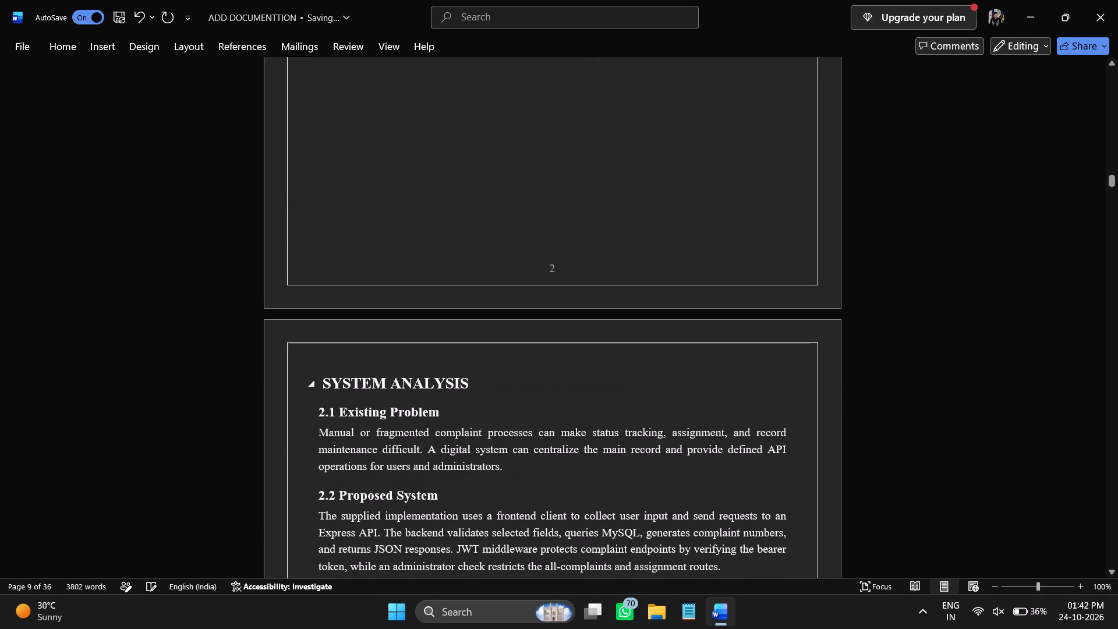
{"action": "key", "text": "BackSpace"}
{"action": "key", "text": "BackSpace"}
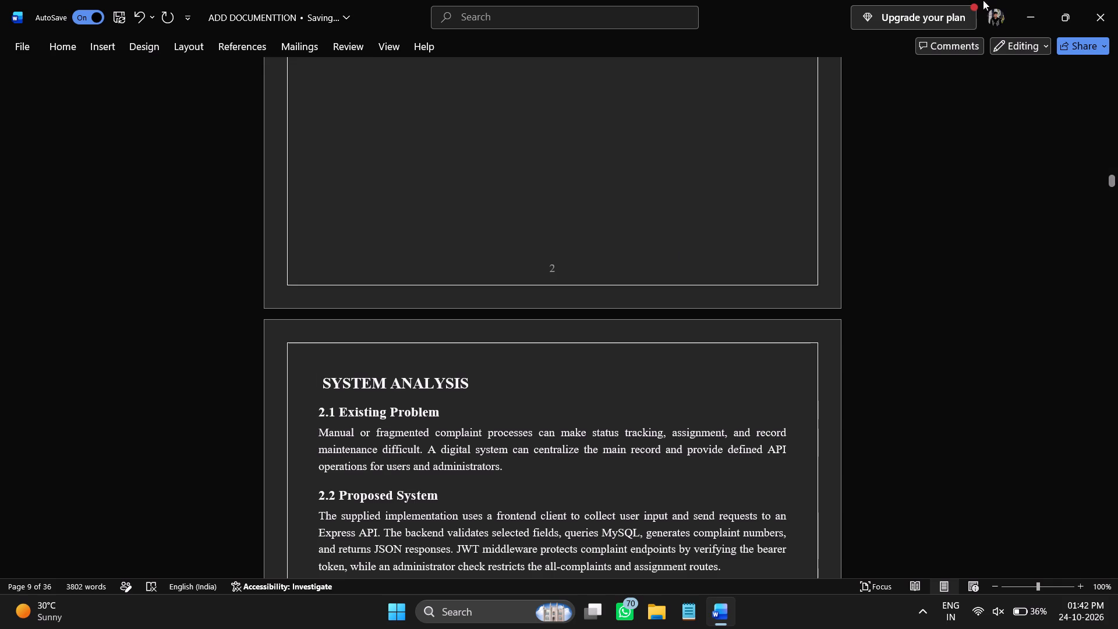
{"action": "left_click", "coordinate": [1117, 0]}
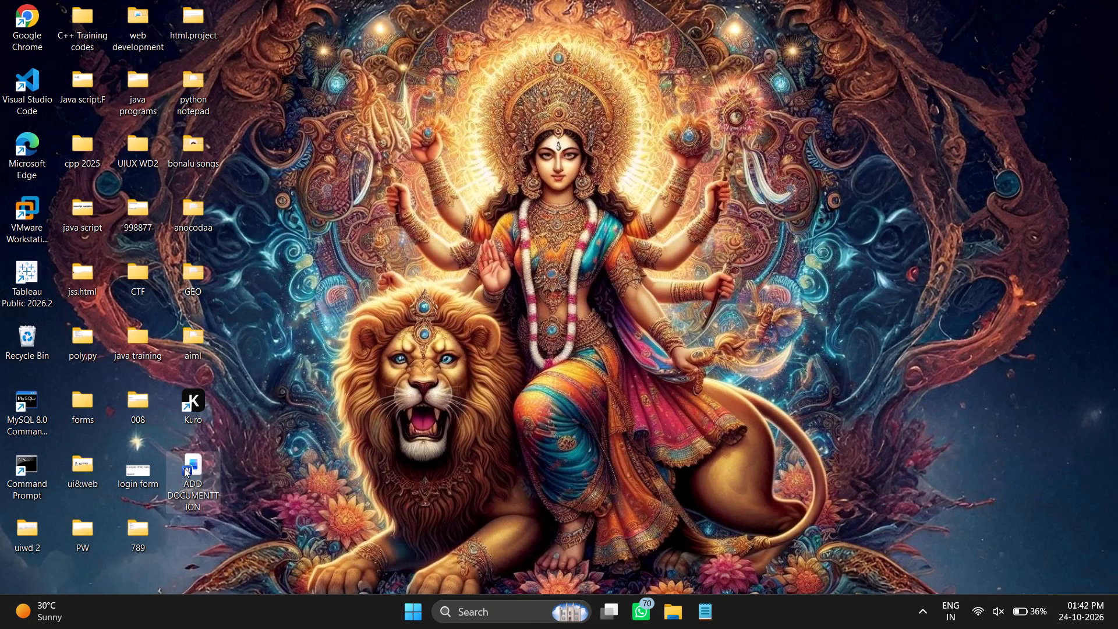
Delete the ADD DOCUMENTTION file from the desktop.
{"action": "right_click", "coordinate": [184, 468]}
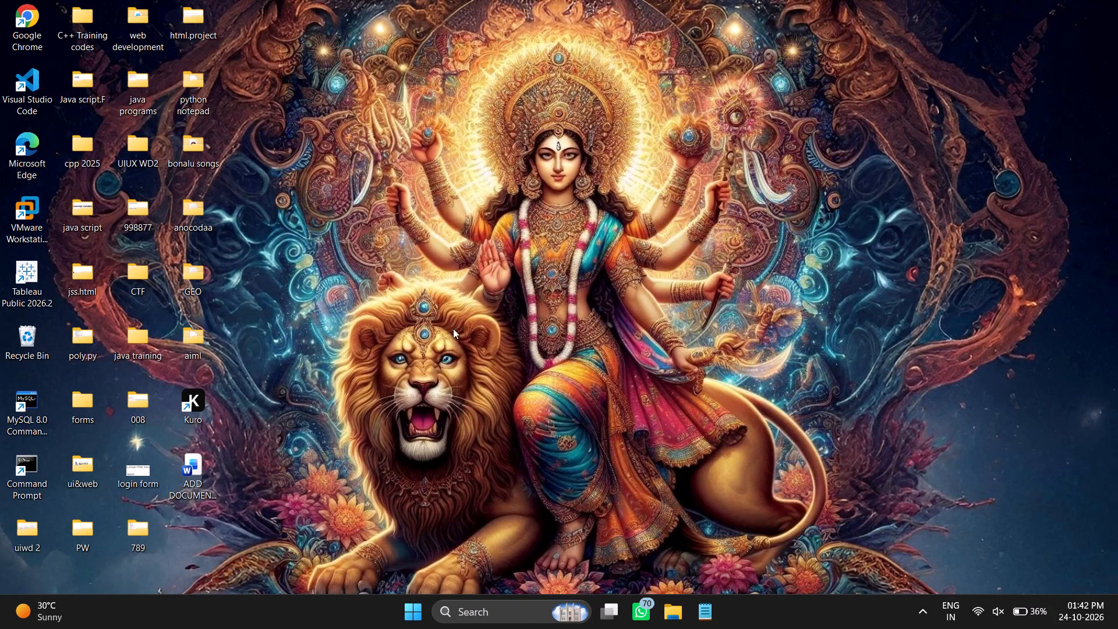
{"action": "left_click", "coordinate": [391, 82]}
{"action": "triple_click", "coordinate": [34, 21]}
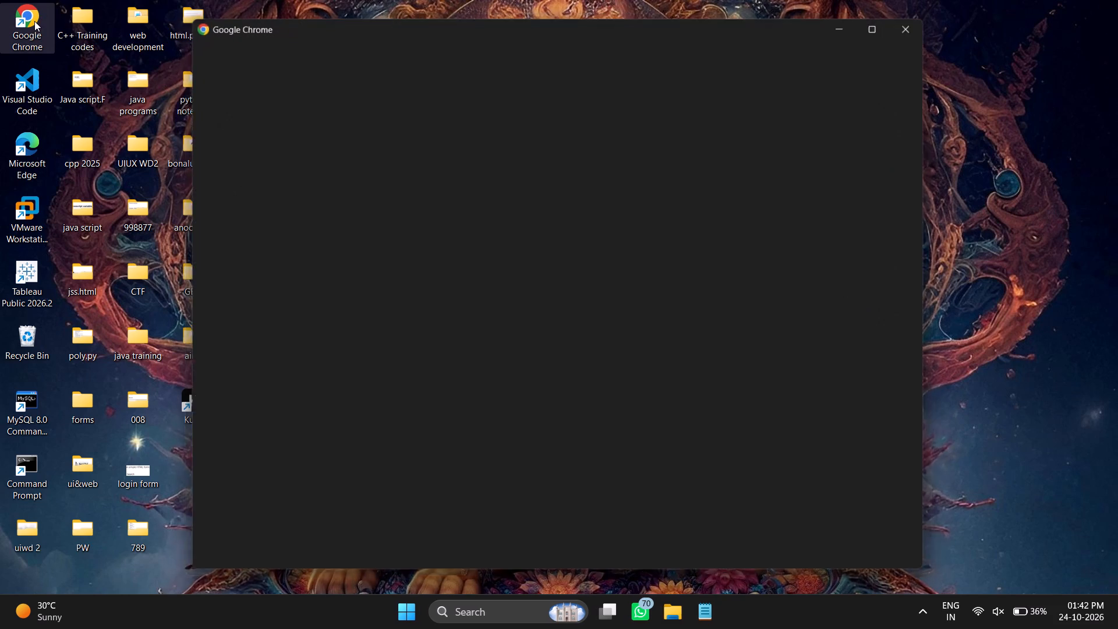
{"action": "left_click", "coordinate": [482, 423]}
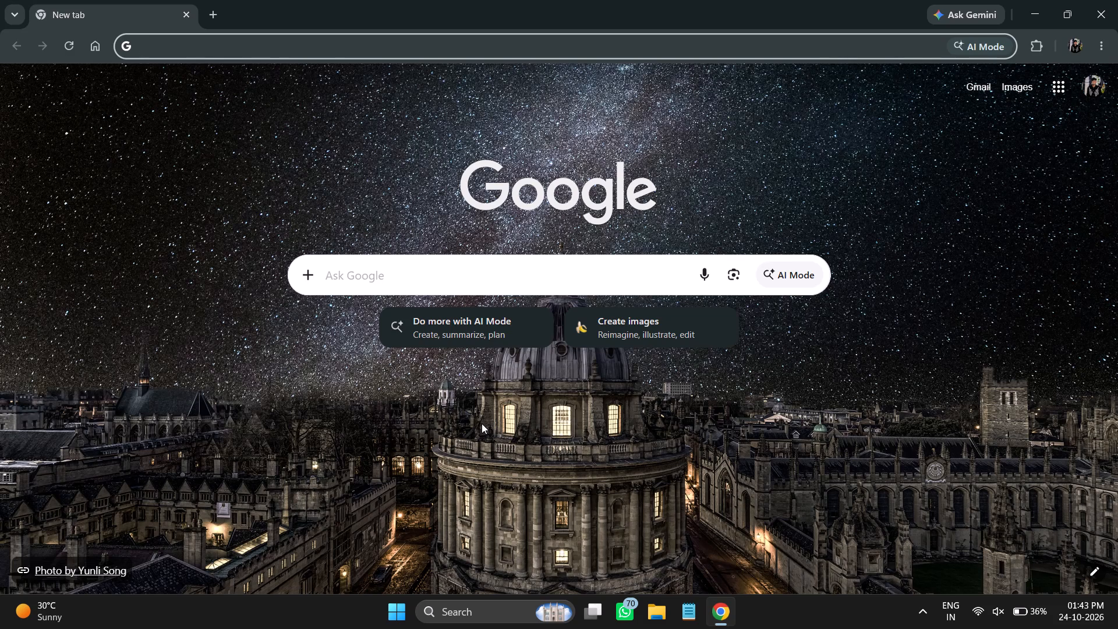
{"action": "left_click", "coordinate": [409, 278]}
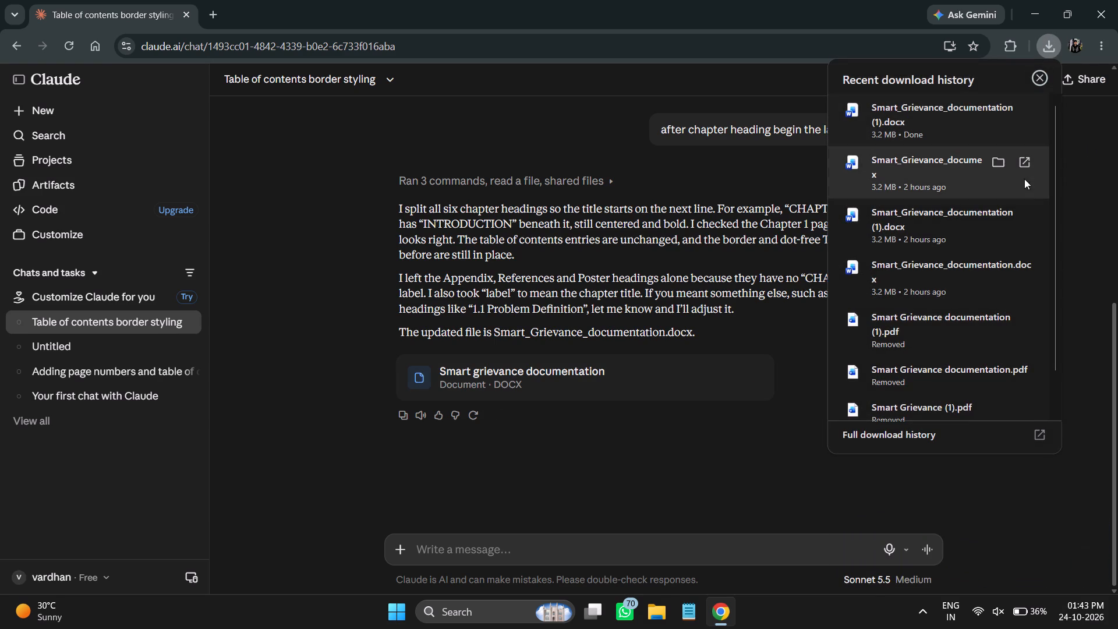
{"action": "double_click", "coordinate": [886, 107]}
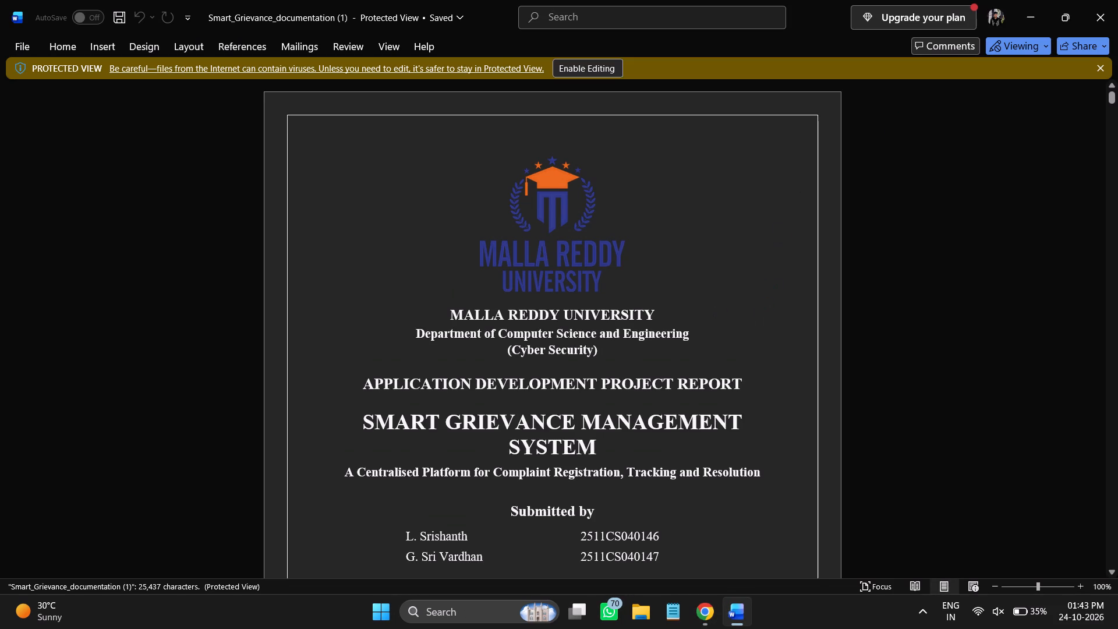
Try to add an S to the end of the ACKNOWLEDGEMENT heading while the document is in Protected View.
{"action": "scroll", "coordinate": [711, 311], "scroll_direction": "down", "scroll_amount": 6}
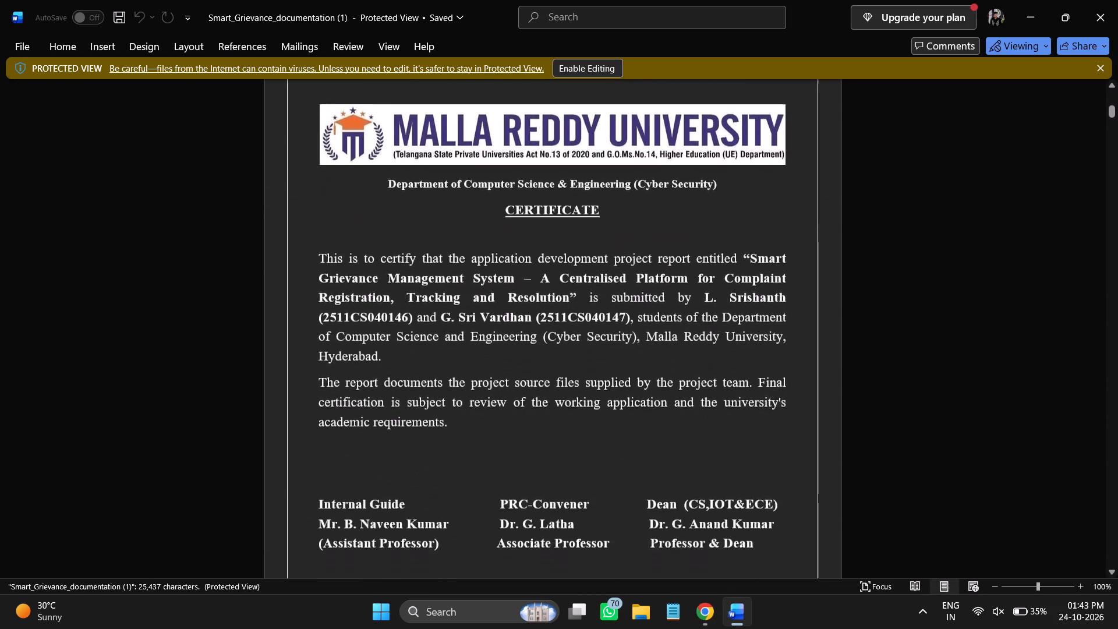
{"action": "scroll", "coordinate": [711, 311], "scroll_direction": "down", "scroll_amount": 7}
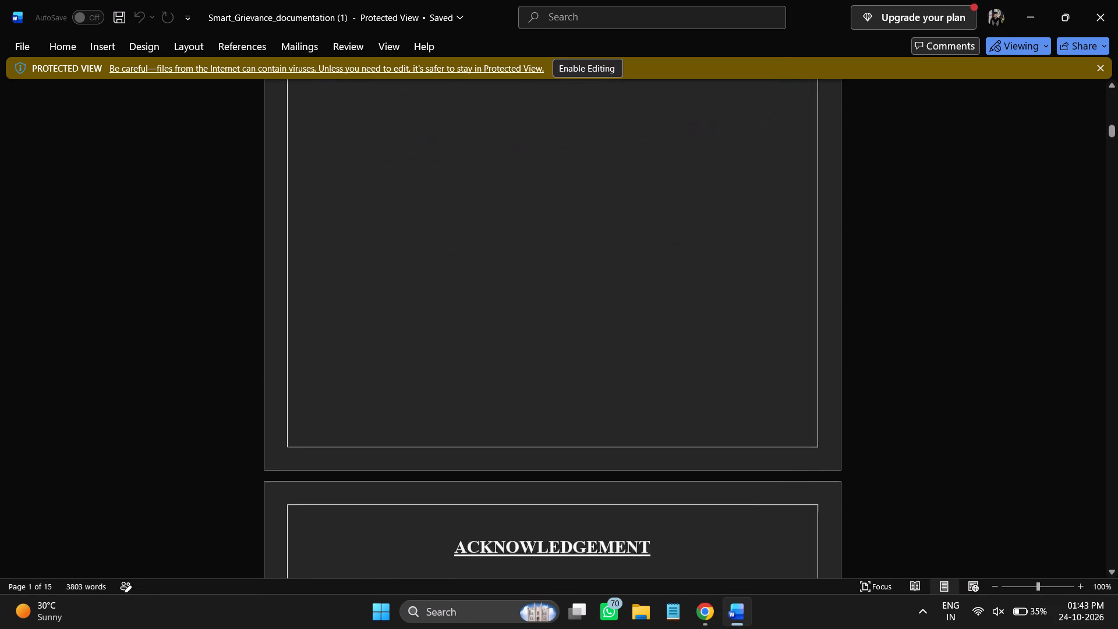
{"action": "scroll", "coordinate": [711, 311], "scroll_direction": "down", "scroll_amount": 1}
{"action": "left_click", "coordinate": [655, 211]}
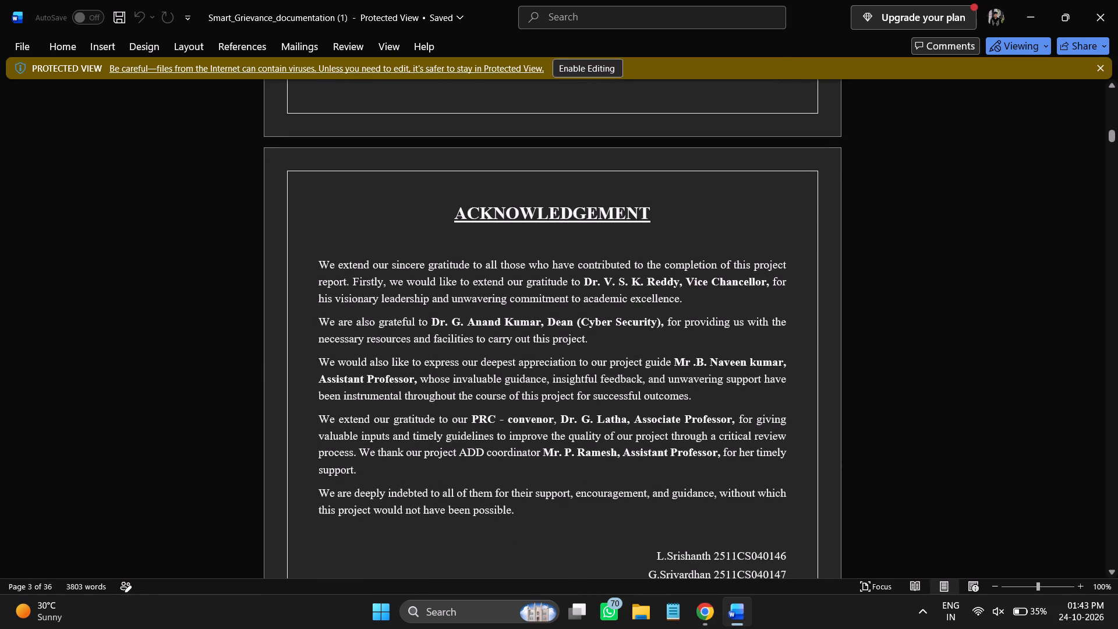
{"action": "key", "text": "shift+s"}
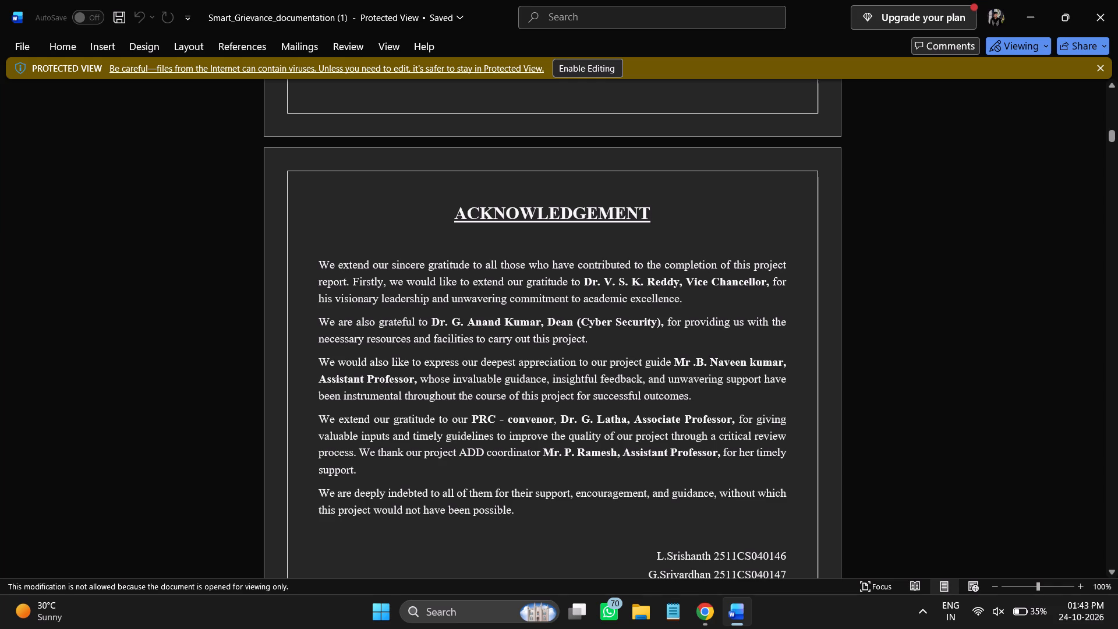
Enable editing of the document and change the ACKNOWLEDGEMENT heading to ACKNOWLEDGEMENTS.
{"action": "left_click", "coordinate": [593, 61]}
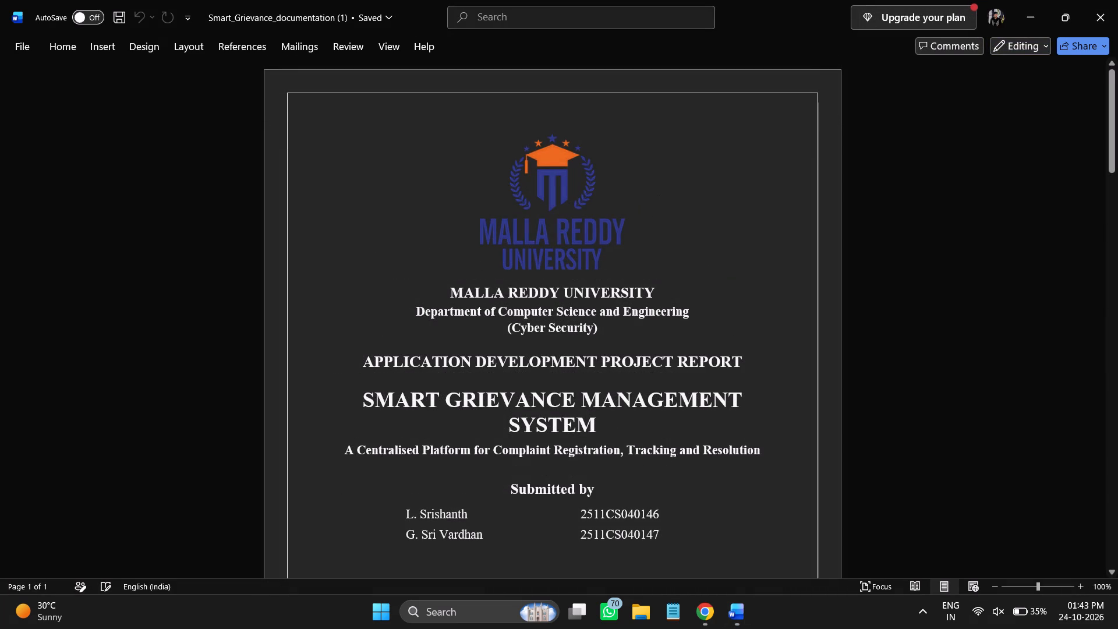
{"action": "scroll", "coordinate": [660, 235], "scroll_direction": "down", "scroll_amount": 8}
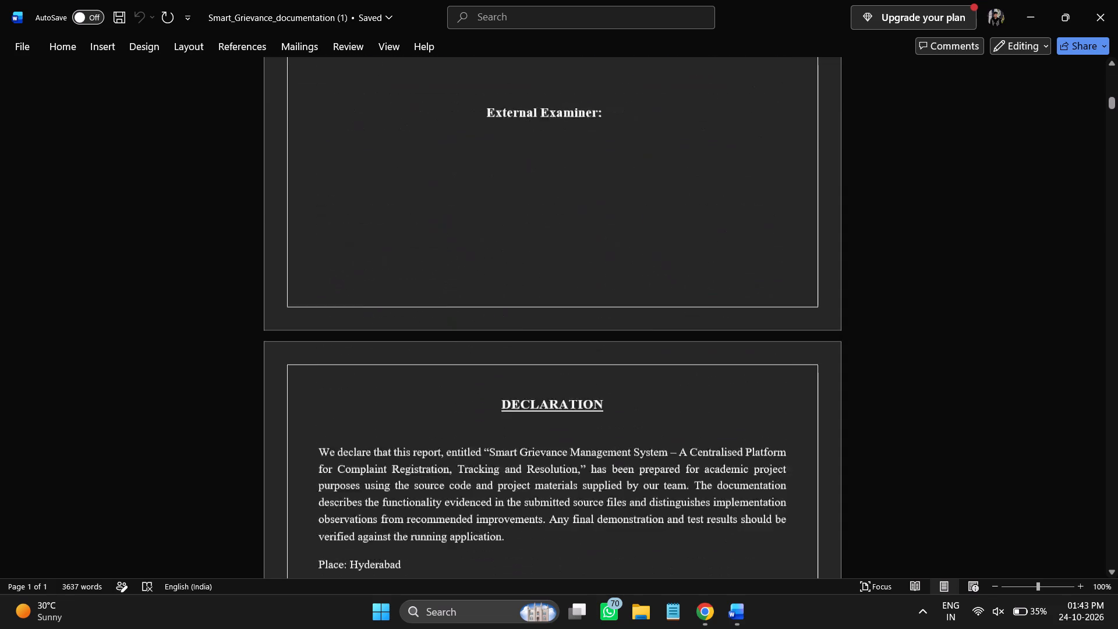
{"action": "scroll", "coordinate": [660, 235], "scroll_direction": "down", "scroll_amount": 3}
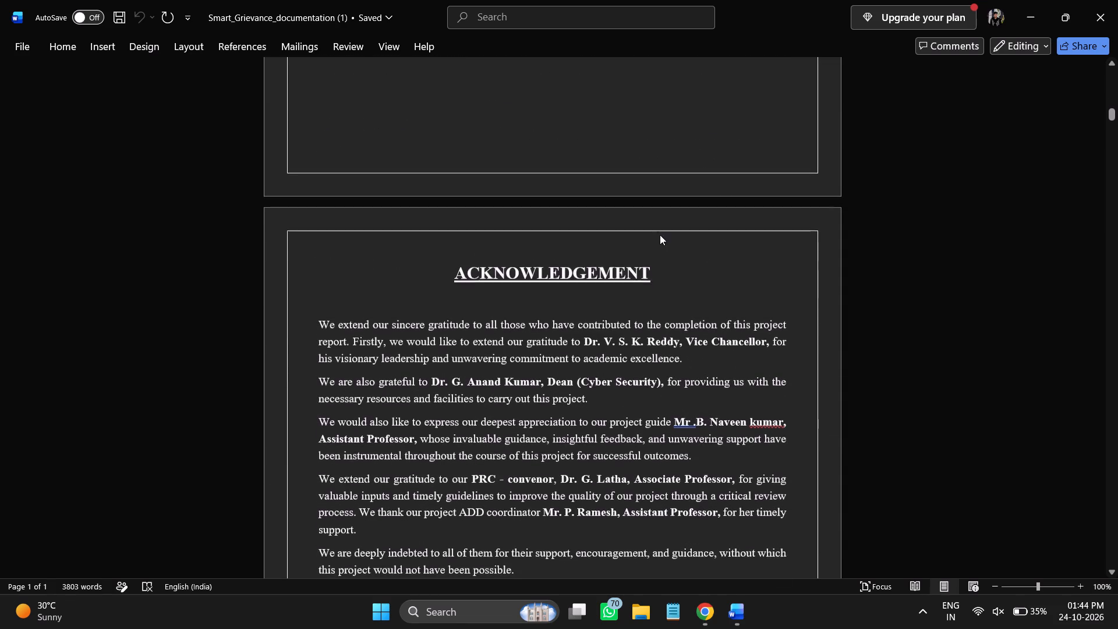
{"action": "left_click", "coordinate": [652, 270]}
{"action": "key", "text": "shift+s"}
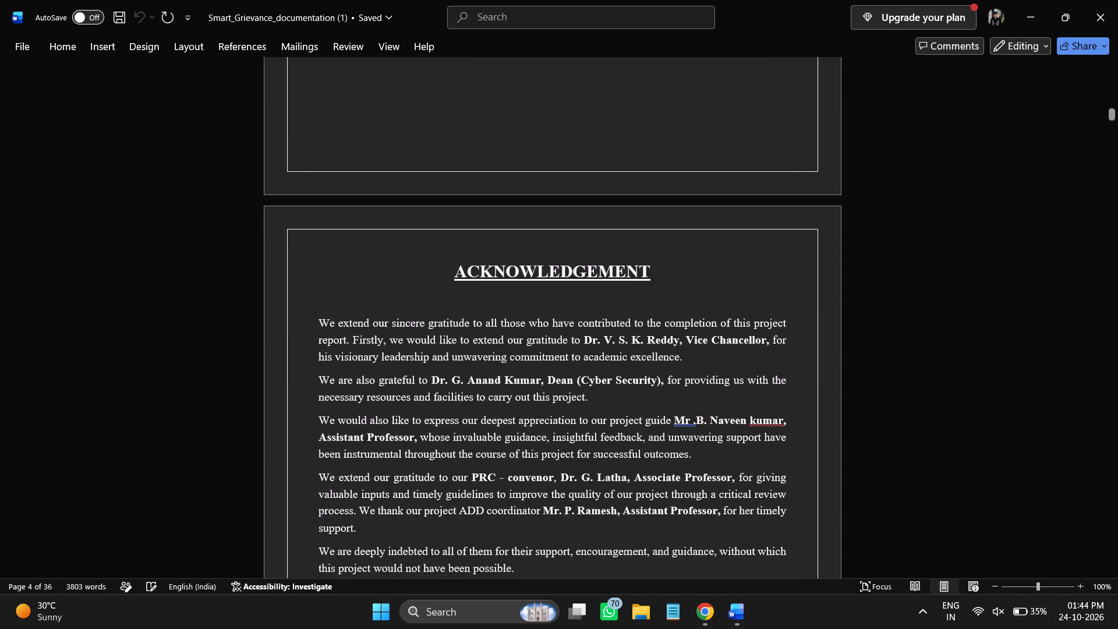
Remove the word ADD before "coordinator" in the fourth acknowledgements paragraph so it reads "our project coordinator".
{"action": "scroll", "coordinate": [652, 270], "scroll_direction": "down", "scroll_amount": 2}
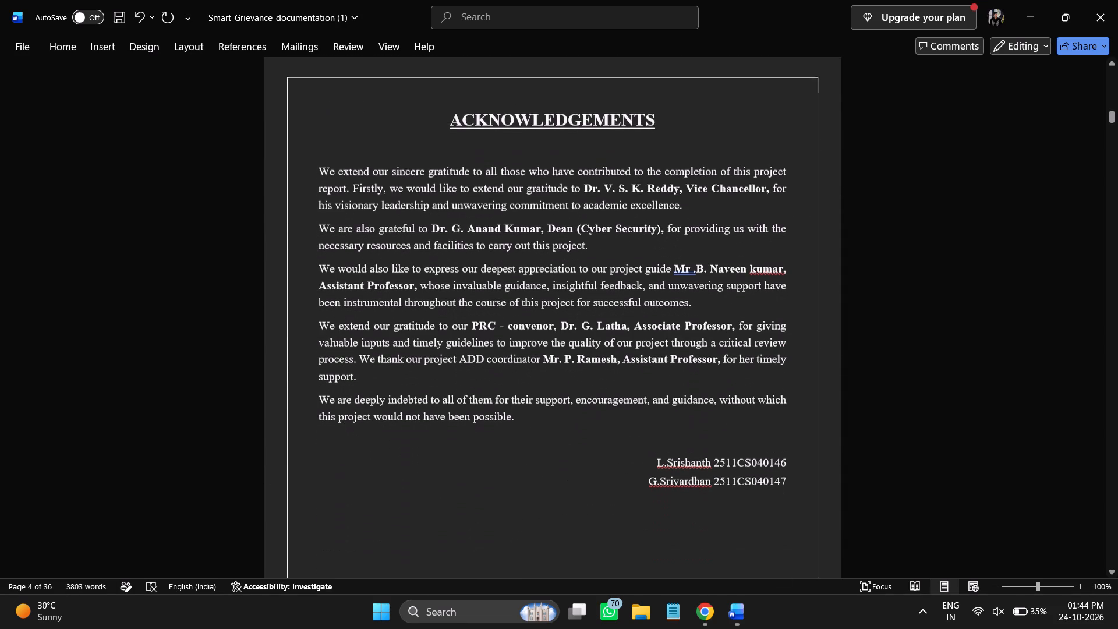
{"action": "scroll", "coordinate": [652, 270], "scroll_direction": "down", "scroll_amount": 1}
{"action": "left_click", "coordinate": [489, 292]}
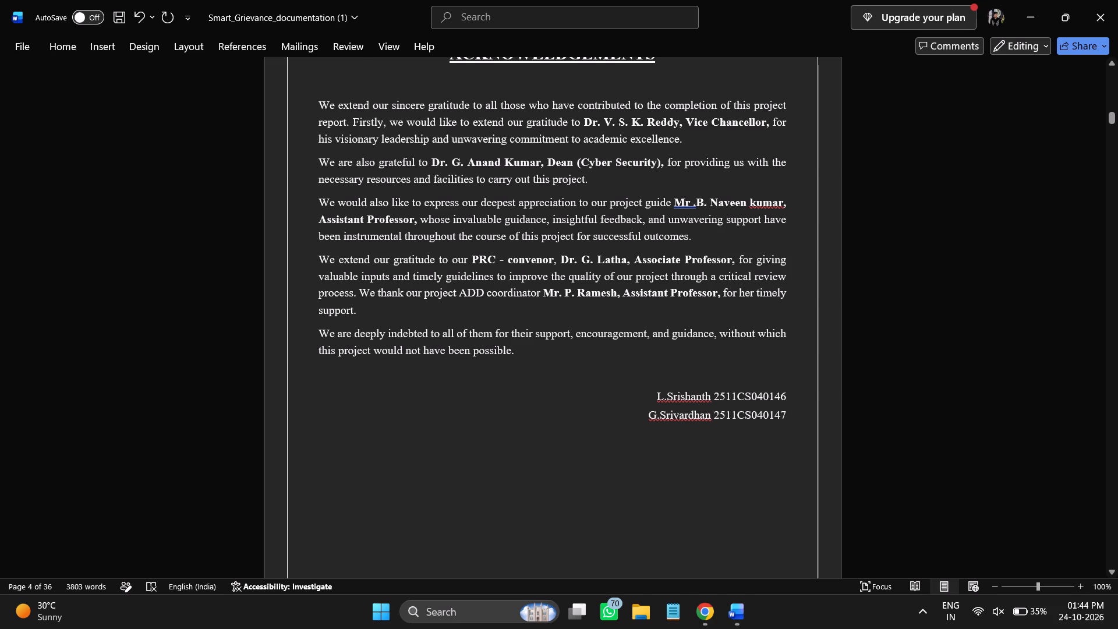
{"action": "key", "text": "BackSpace"}
{"action": "key", "text": "BackSpace"}
{"action": "key", "text": "BackSpace"}
{"action": "key", "text": "BackSpace"}
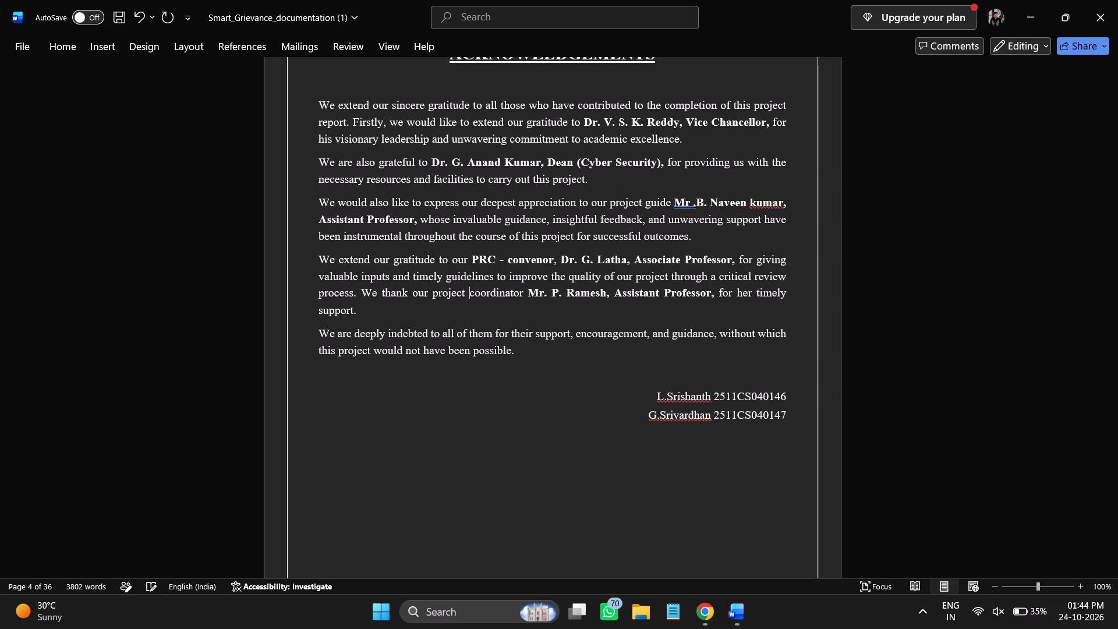
{"action": "key", "text": "BackSpace"}
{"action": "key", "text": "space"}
Review the pages from the table of contents through Chapter 1 to section 2.4 Feasibility.
{"action": "scroll", "coordinate": [489, 292], "scroll_direction": "down", "scroll_amount": 6}
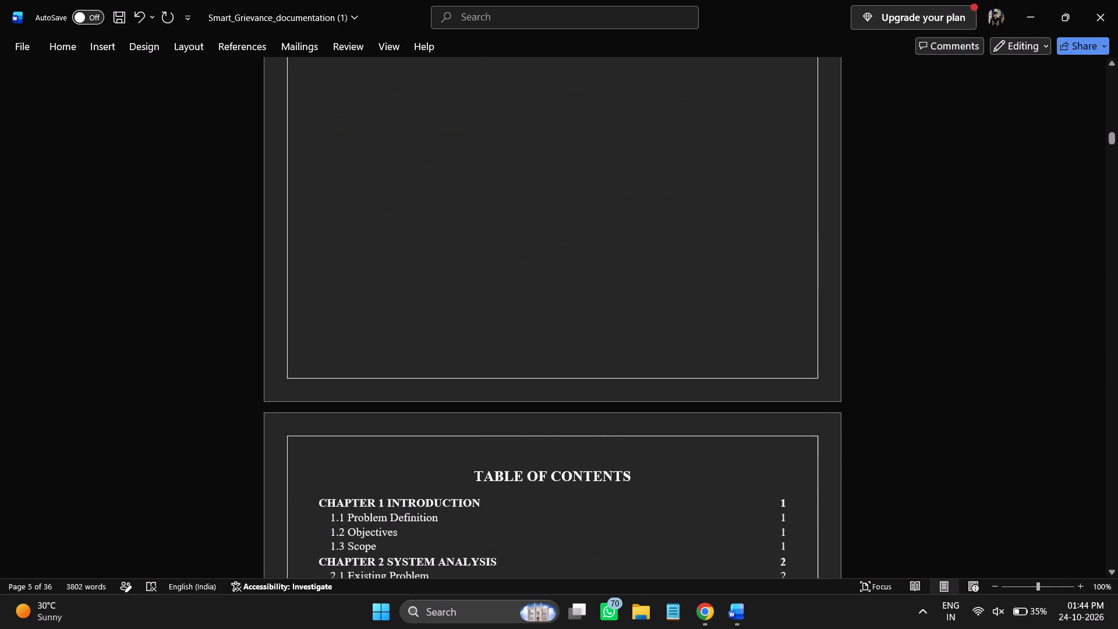
{"action": "scroll", "coordinate": [489, 292], "scroll_direction": "down", "scroll_amount": 6}
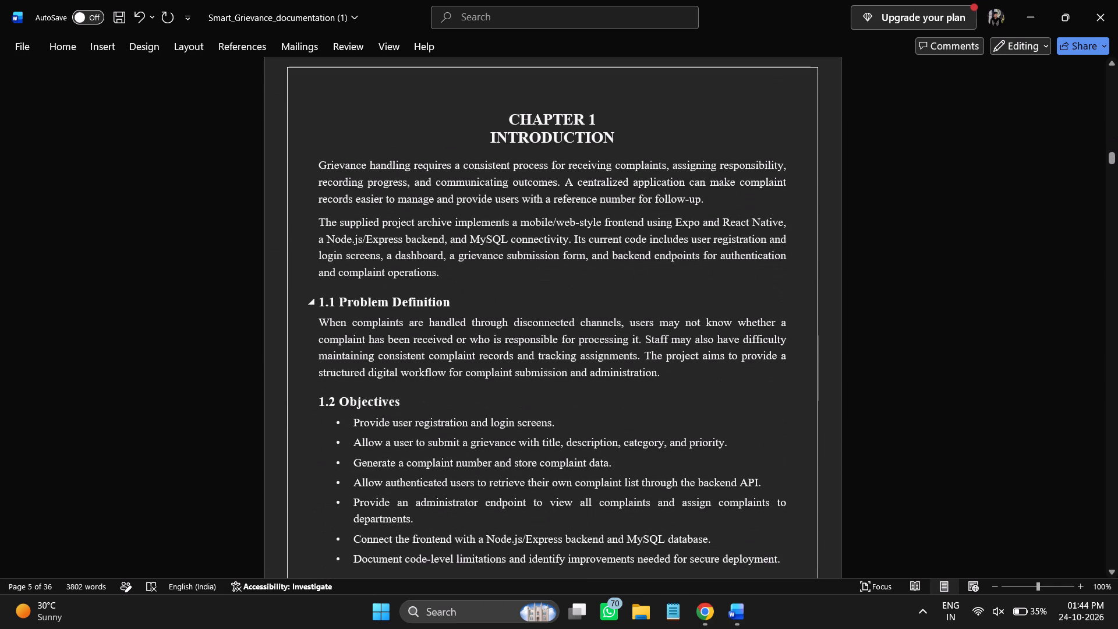
{"action": "scroll", "coordinate": [489, 292], "scroll_direction": "down", "scroll_amount": 7}
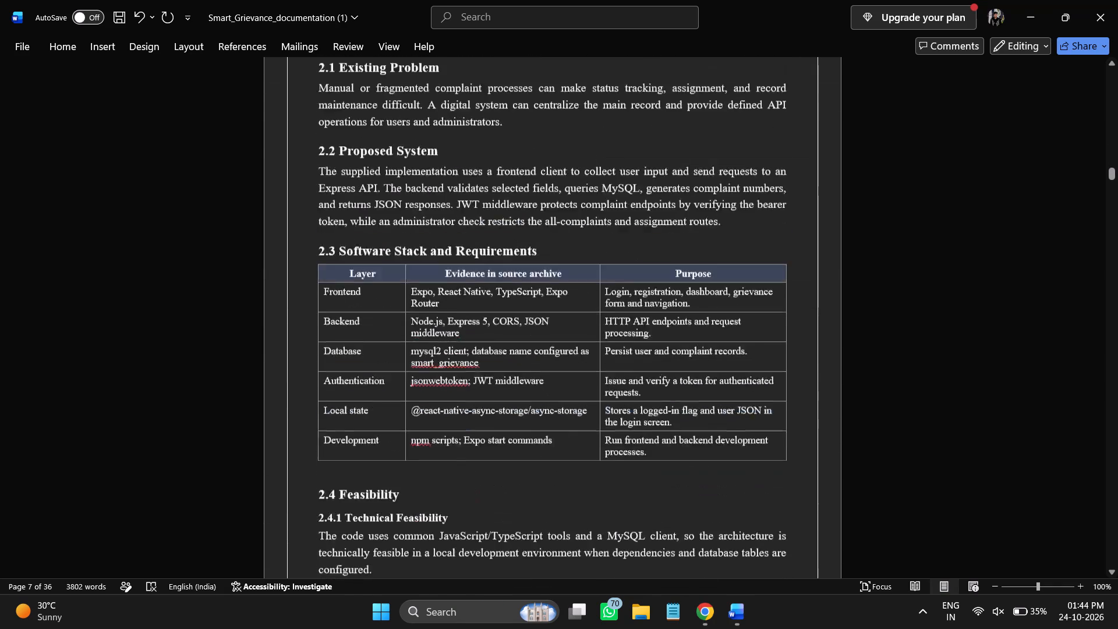
{"action": "scroll", "coordinate": [489, 292], "scroll_direction": "down", "scroll_amount": 2}
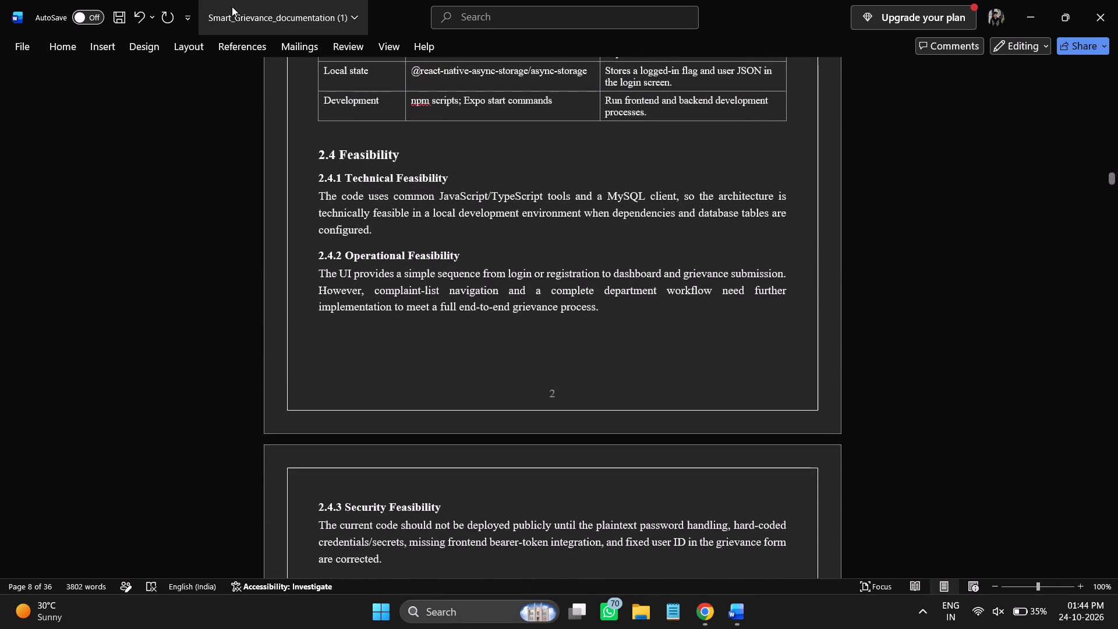
Turn on AutoSave for the document by uploading it to the personal OneDrive.
{"action": "left_click", "coordinate": [95, 22]}
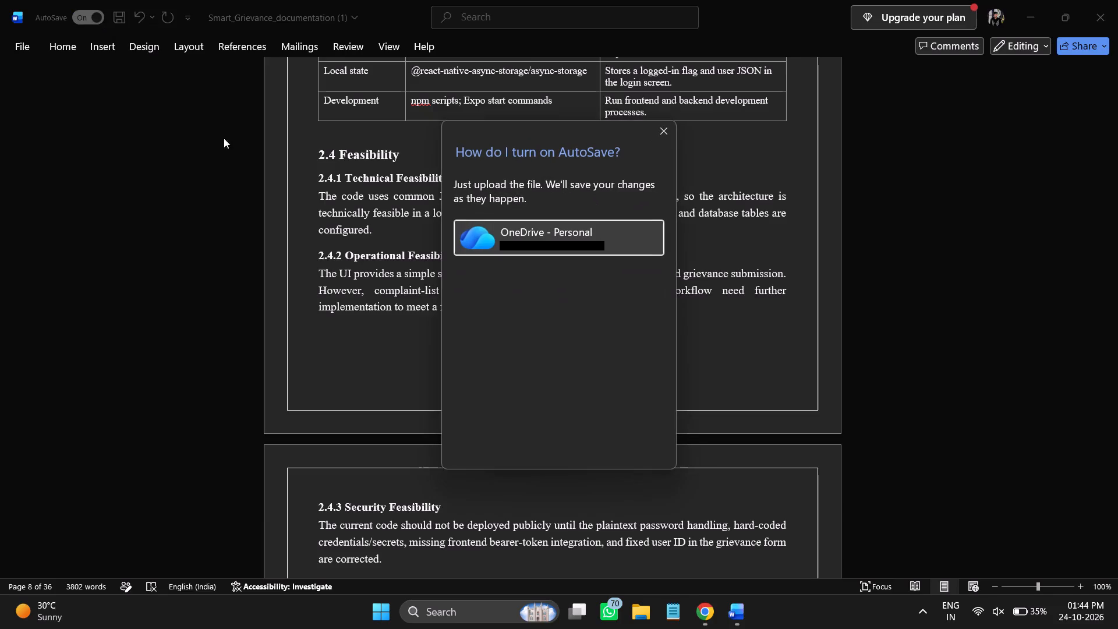
{"action": "left_click", "coordinate": [516, 240]}
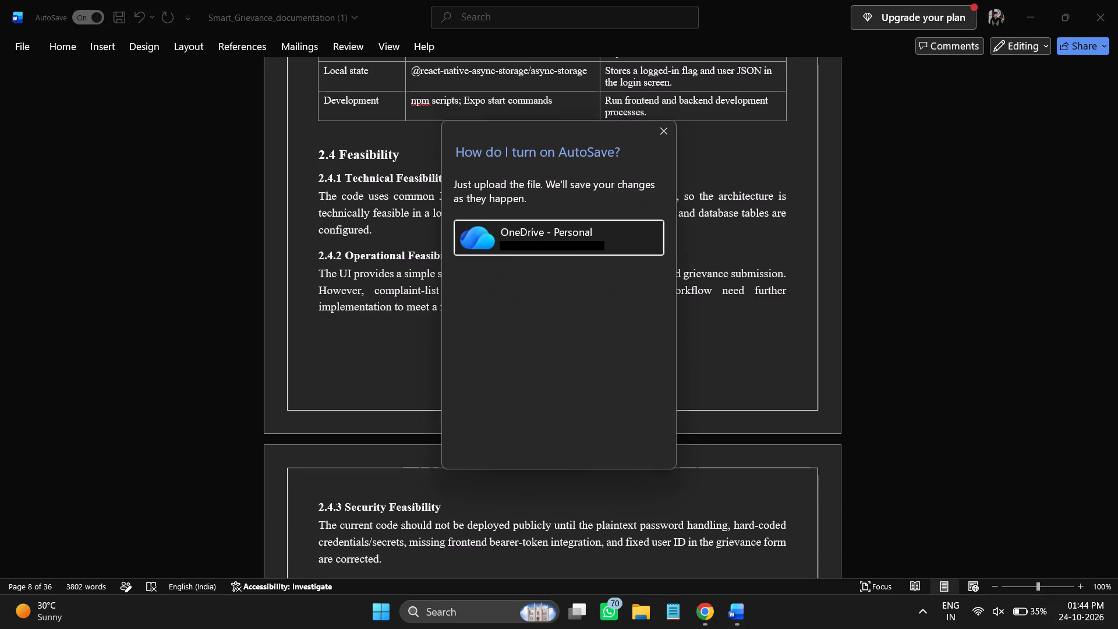
{"action": "left_click", "coordinate": [516, 240]}
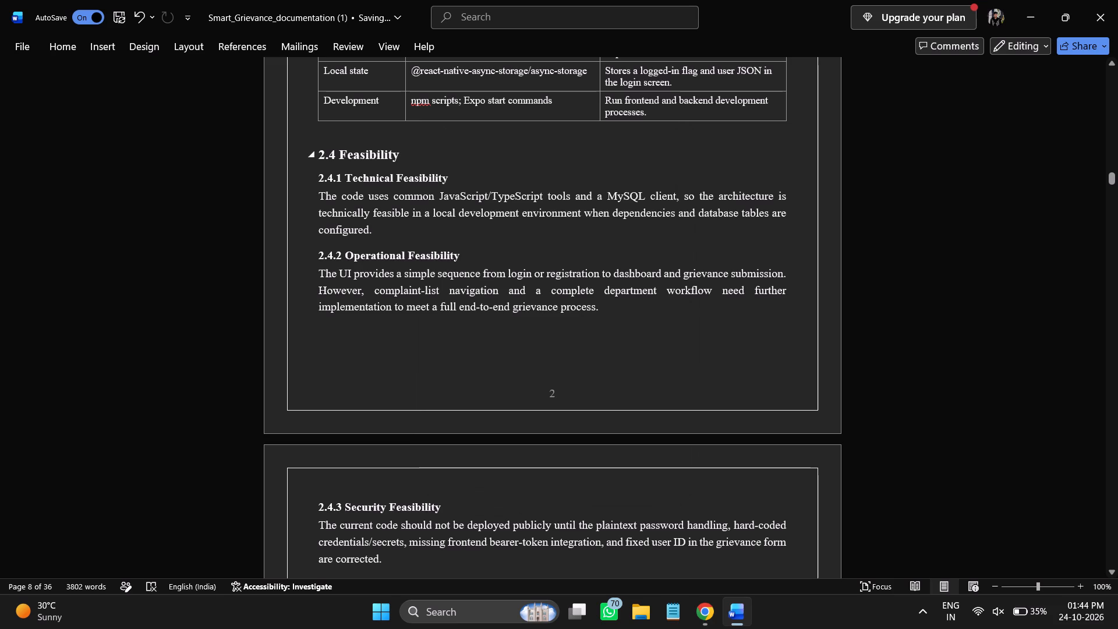
Recheck the acknowledgements page and skim the report onward to the code screenshots in Chapter 4.
{"action": "scroll", "coordinate": [644, 149], "scroll_direction": "up", "scroll_amount": 5}
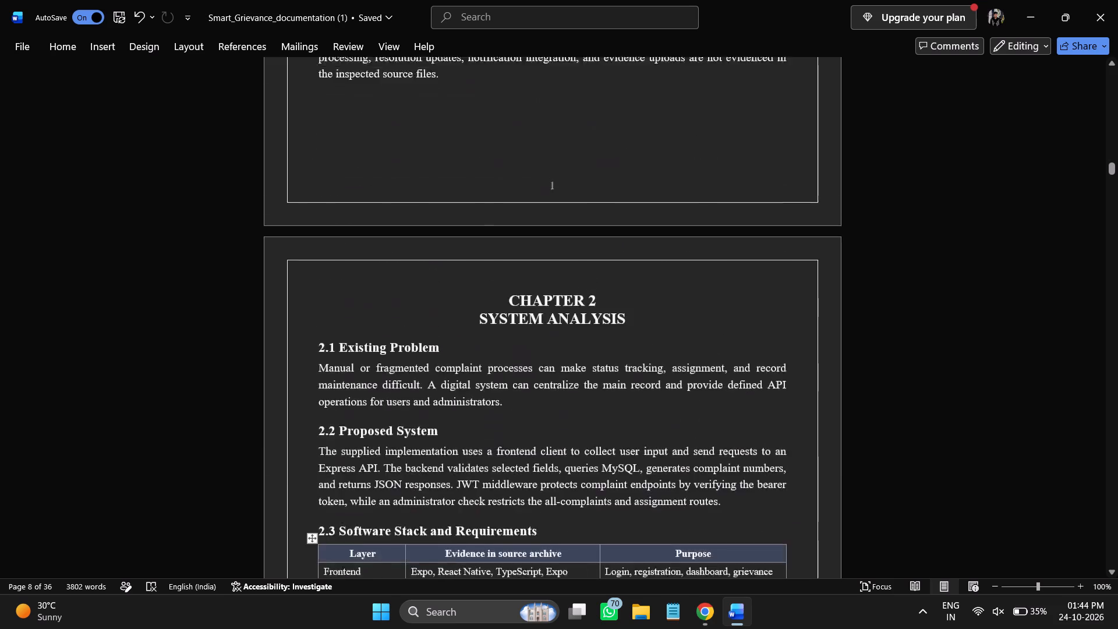
{"action": "scroll", "coordinate": [644, 149], "scroll_direction": "up", "scroll_amount": 10}
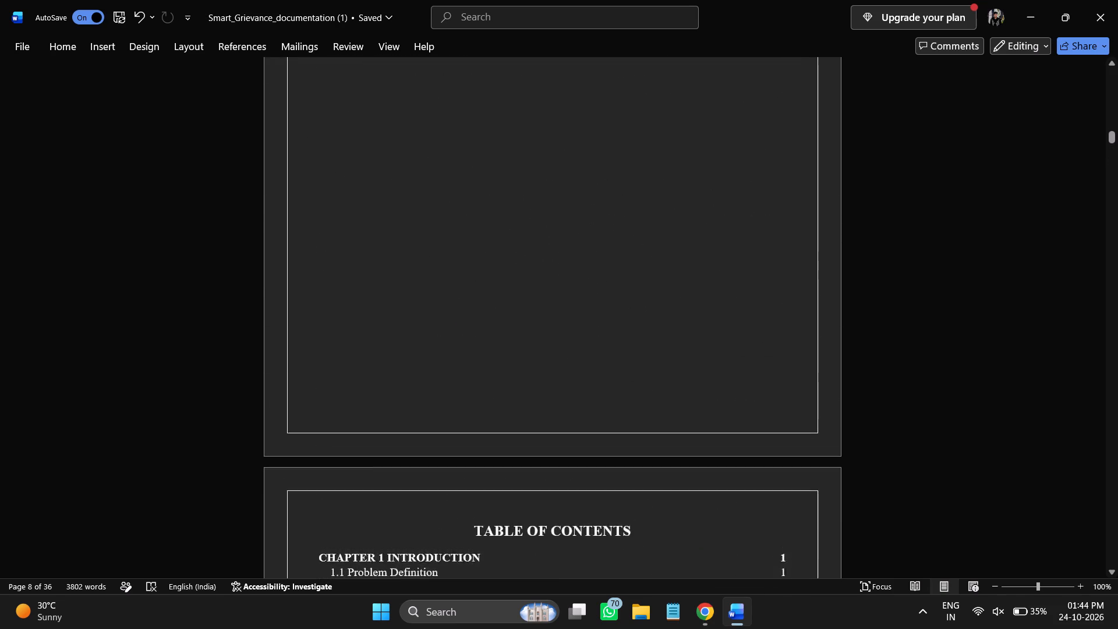
{"action": "scroll", "coordinate": [644, 149], "scroll_direction": "up", "scroll_amount": 3}
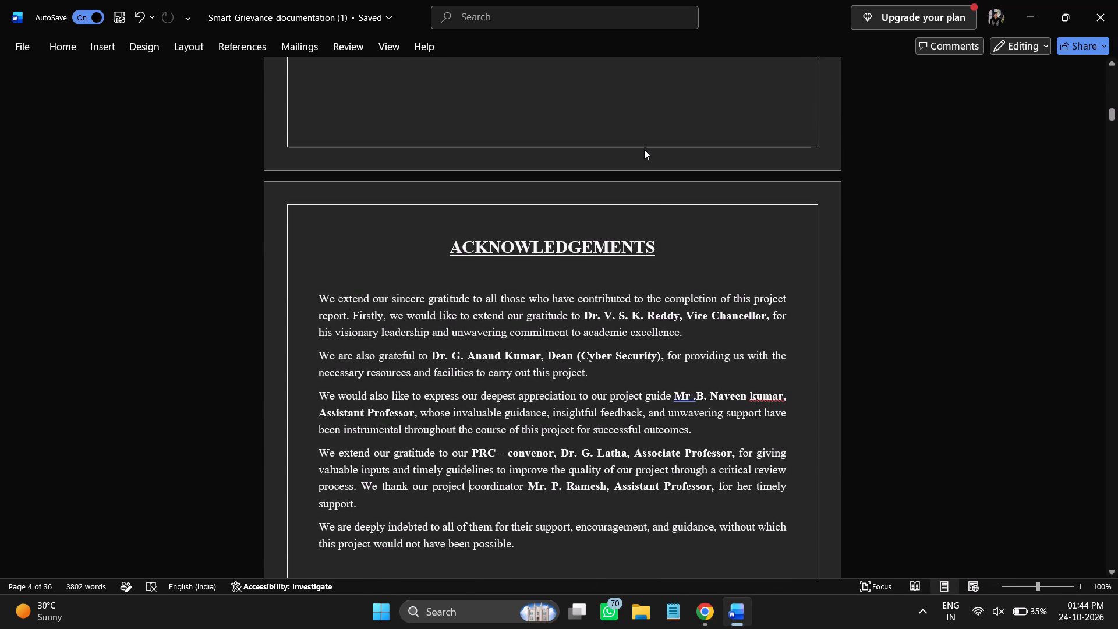
{"action": "left_click", "coordinate": [659, 251]}
{"action": "scroll", "coordinate": [659, 251], "scroll_direction": "down", "scroll_amount": 8}
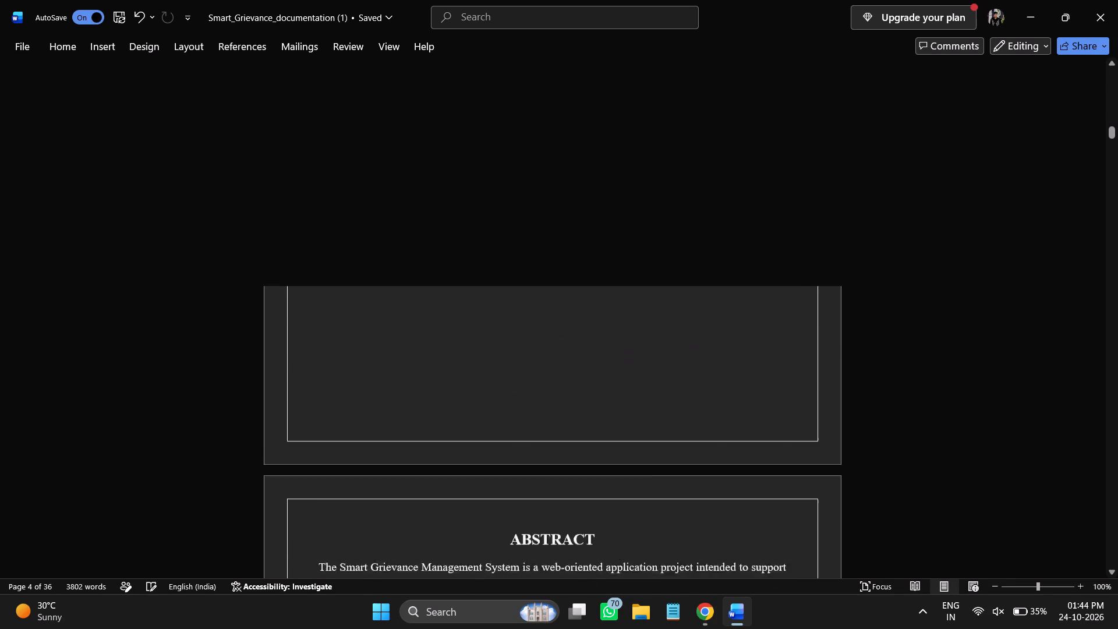
{"action": "scroll", "coordinate": [659, 251], "scroll_direction": "down", "scroll_amount": 18}
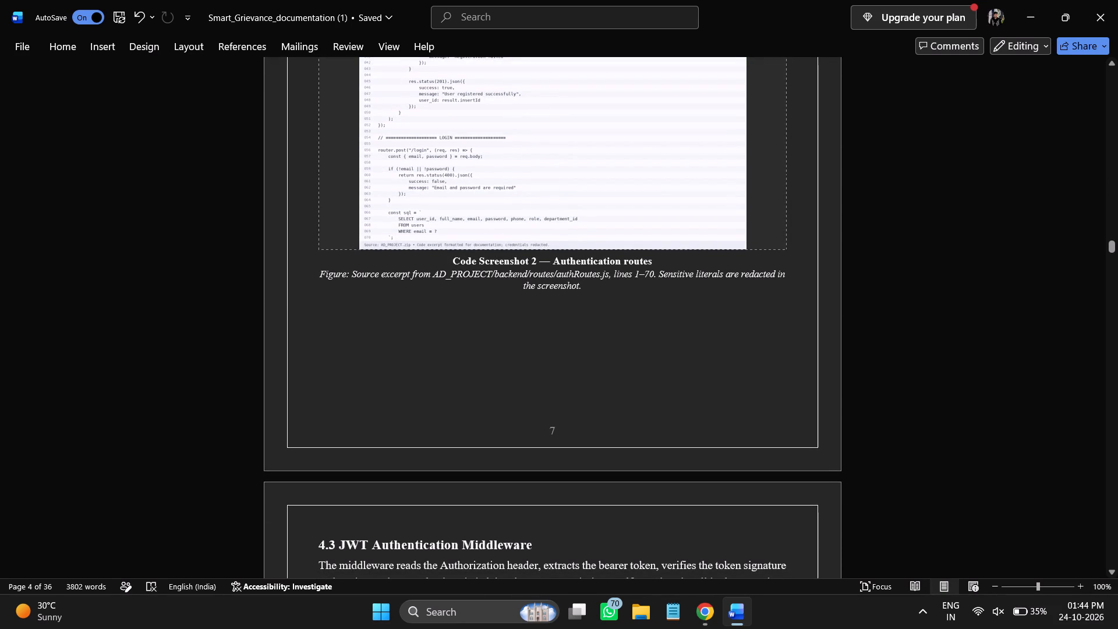
Save the corrected report and close the document.
{"action": "key", "text": "ctrl+s"}
{"action": "left_click", "coordinate": [1117, 0]}
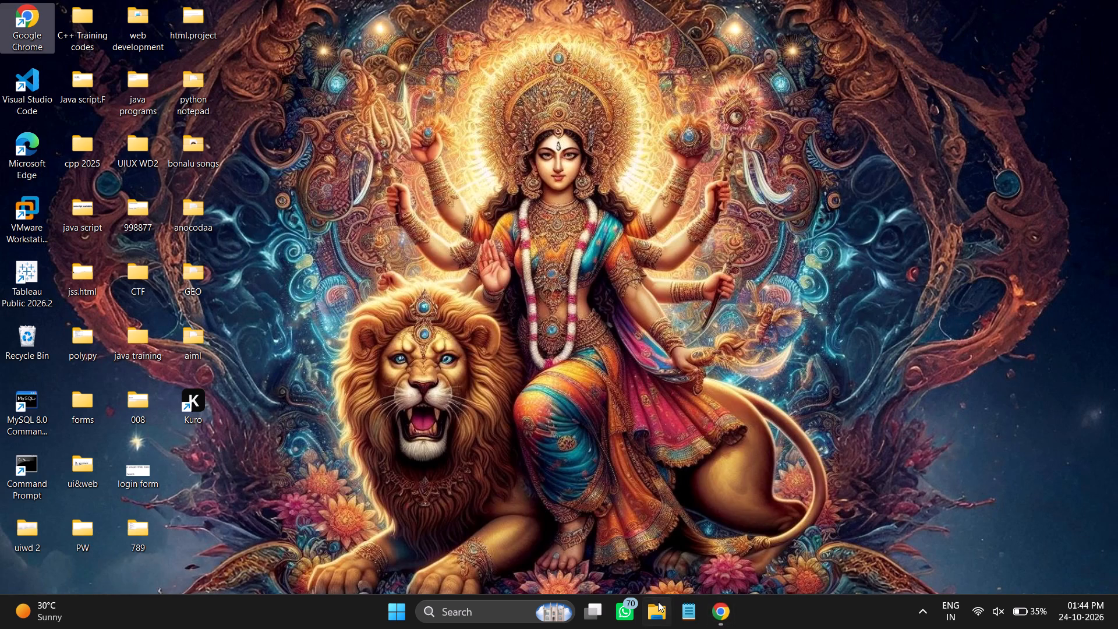
Copy Smart_Grievance_documentation (1) from File Explorer's recent files and paste it onto the desktop.
{"action": "left_click", "coordinate": [657, 602]}
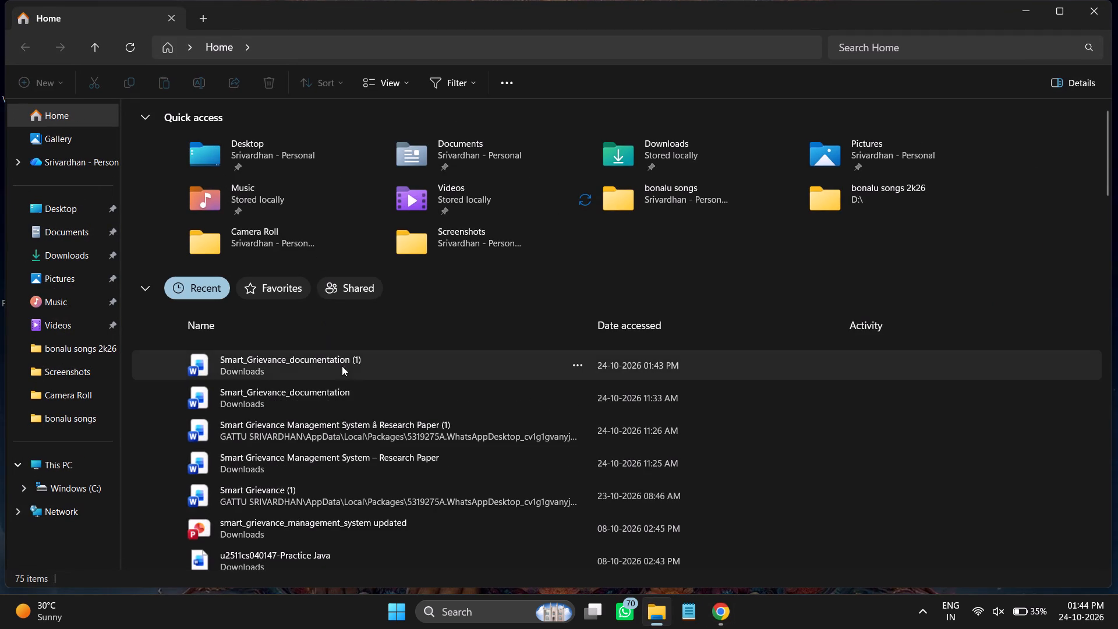
{"action": "right_click", "coordinate": [377, 359]}
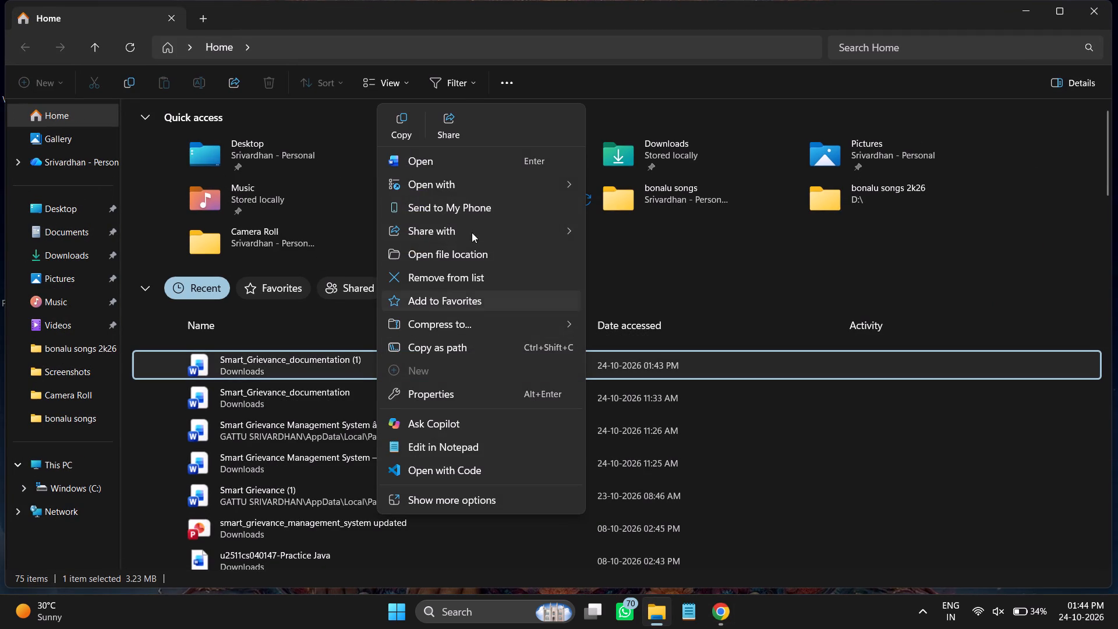
{"action": "left_click", "coordinate": [400, 128]}
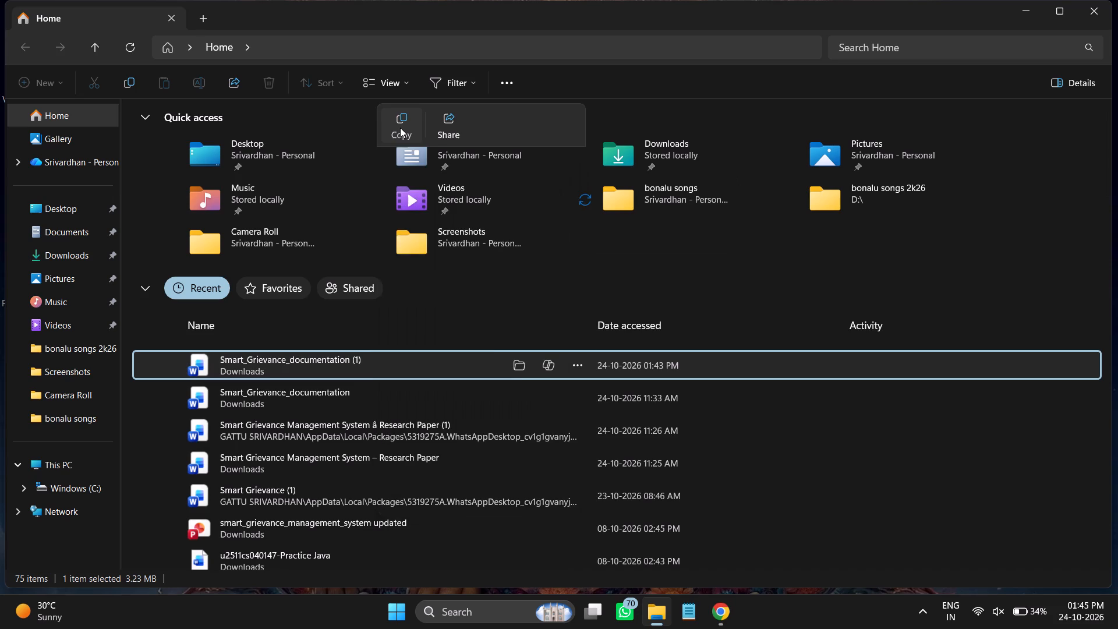
{"action": "right_click", "coordinate": [207, 457]}
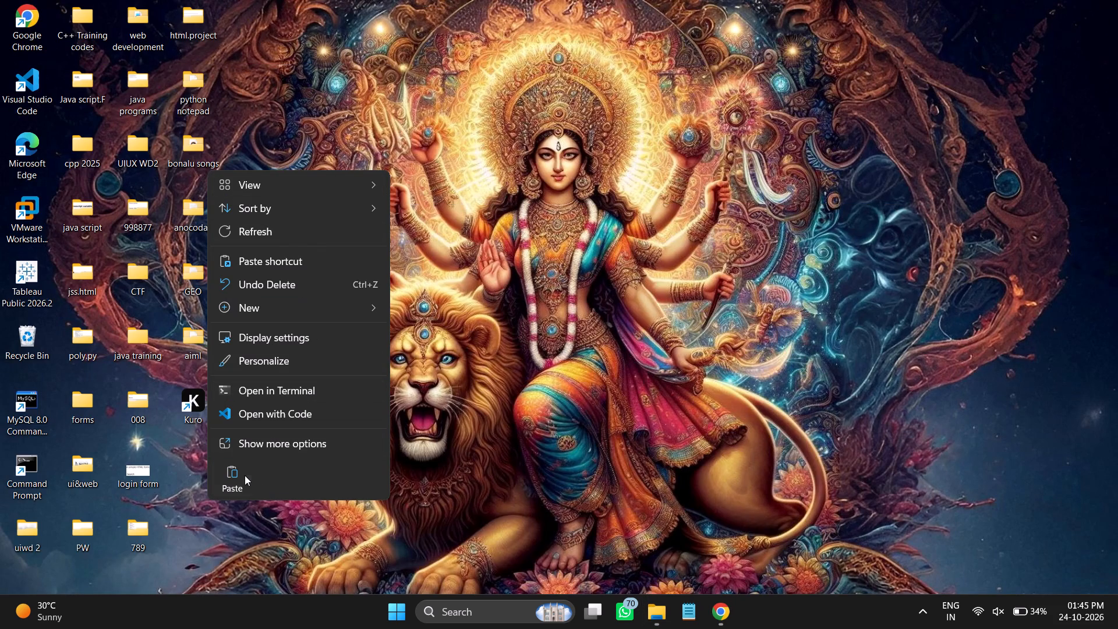
{"action": "left_click", "coordinate": [236, 471]}
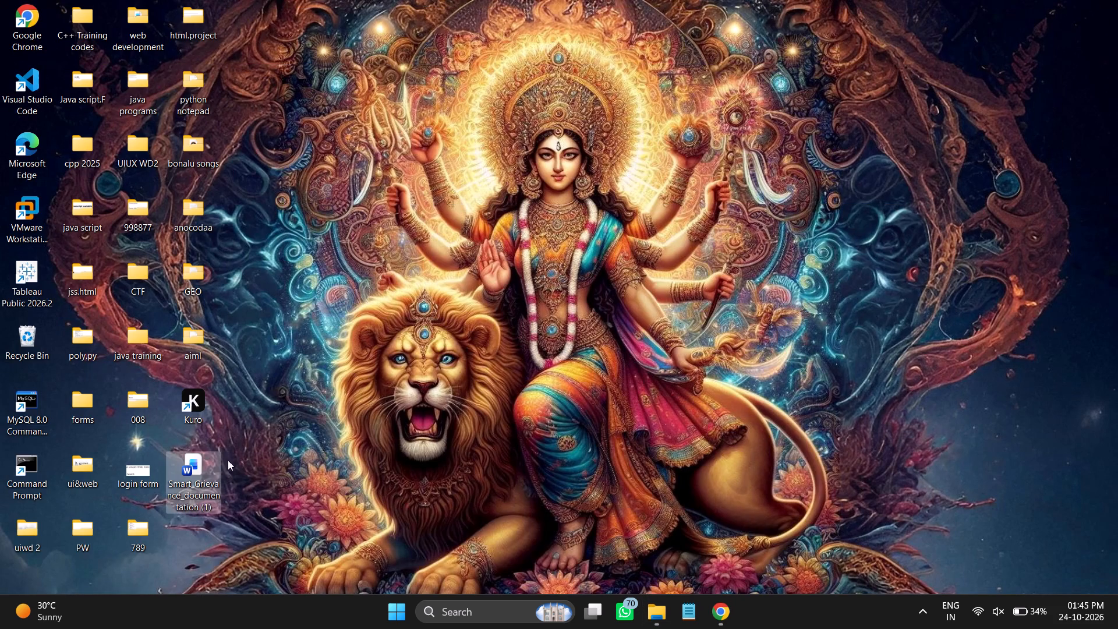
Open the Smart_Grievance_documentation (1) copy on the desktop.
{"action": "triple_click", "coordinate": [213, 470]}
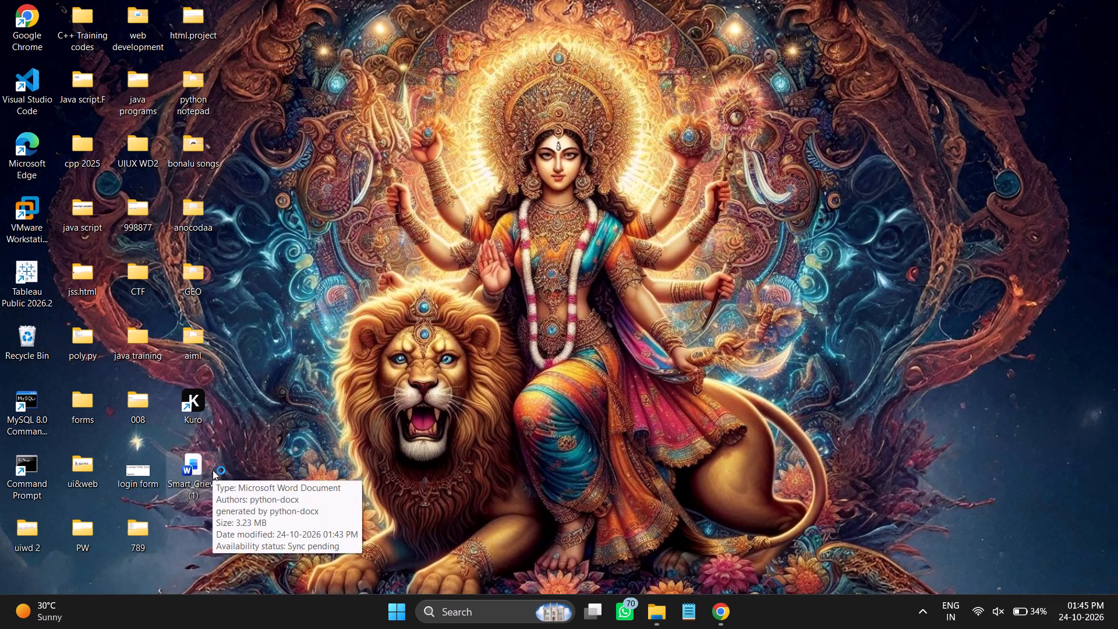
Change the acknowledgement page's heading to ACKNOWLEDGEMENTS in the desktop copy of the report.
{"action": "scroll", "coordinate": [635, 359], "scroll_direction": "down", "scroll_amount": 5}
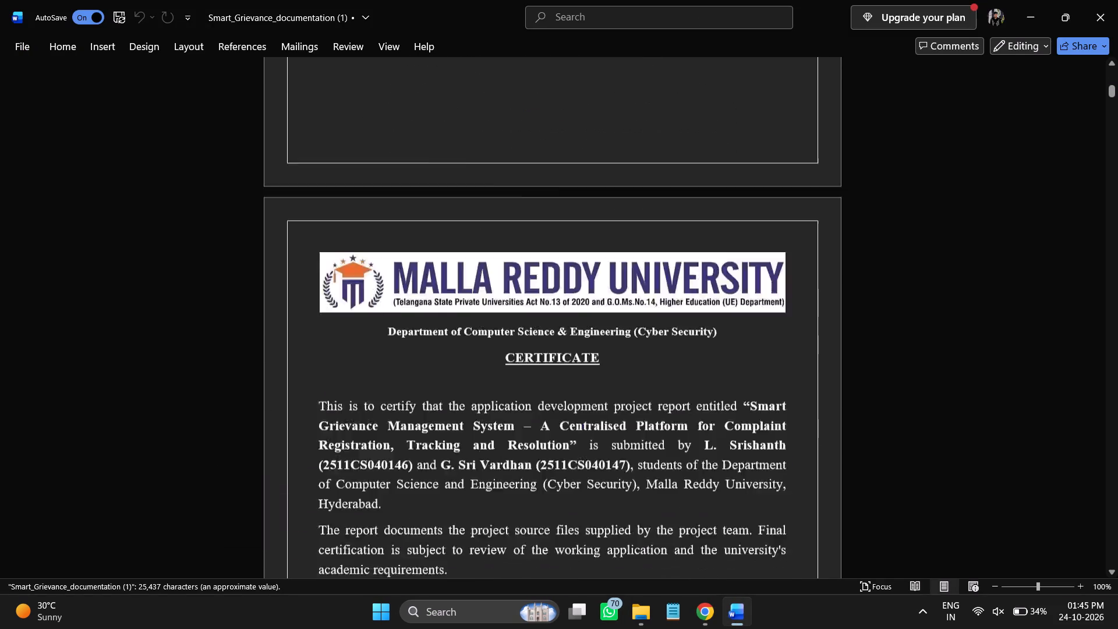
{"action": "scroll", "coordinate": [635, 359], "scroll_direction": "down", "scroll_amount": 4}
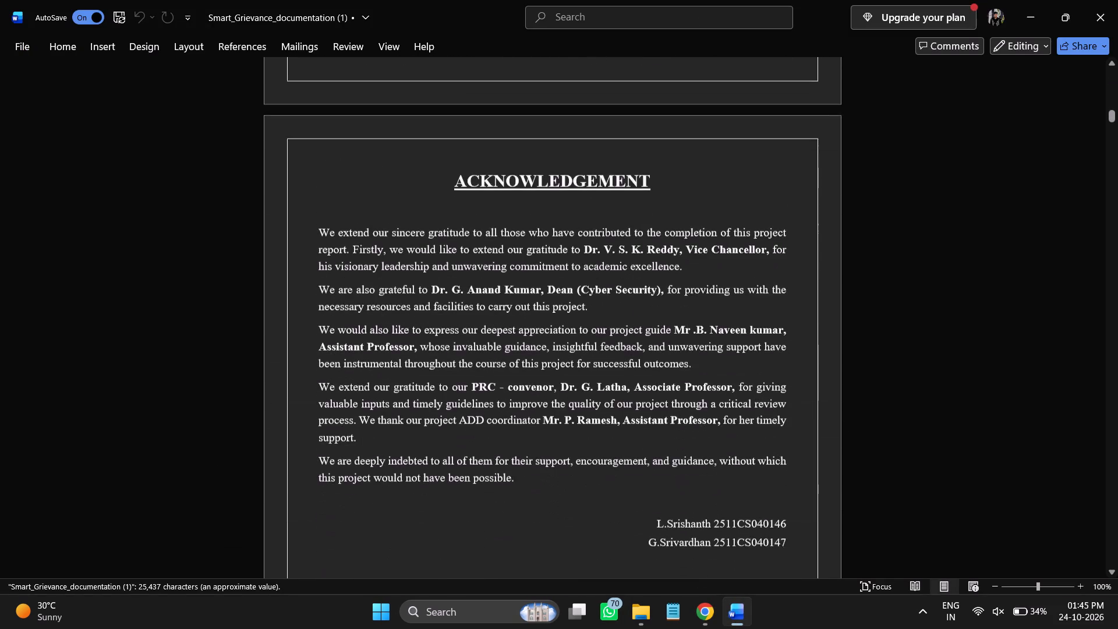
{"action": "scroll", "coordinate": [635, 359], "scroll_direction": "down", "scroll_amount": 1}
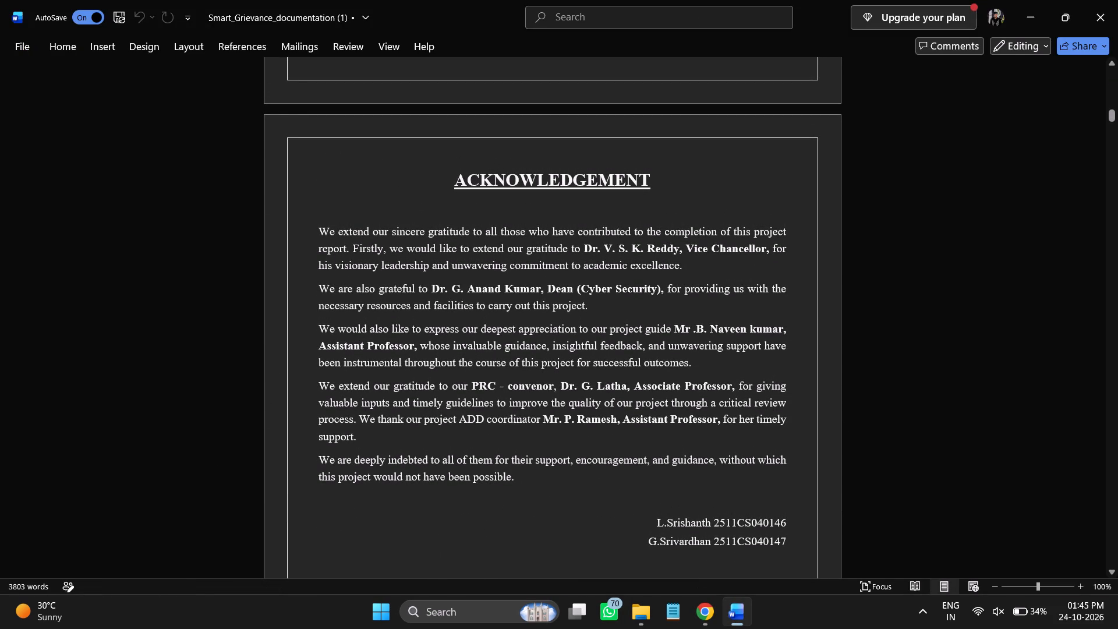
{"action": "left_click", "coordinate": [658, 179]}
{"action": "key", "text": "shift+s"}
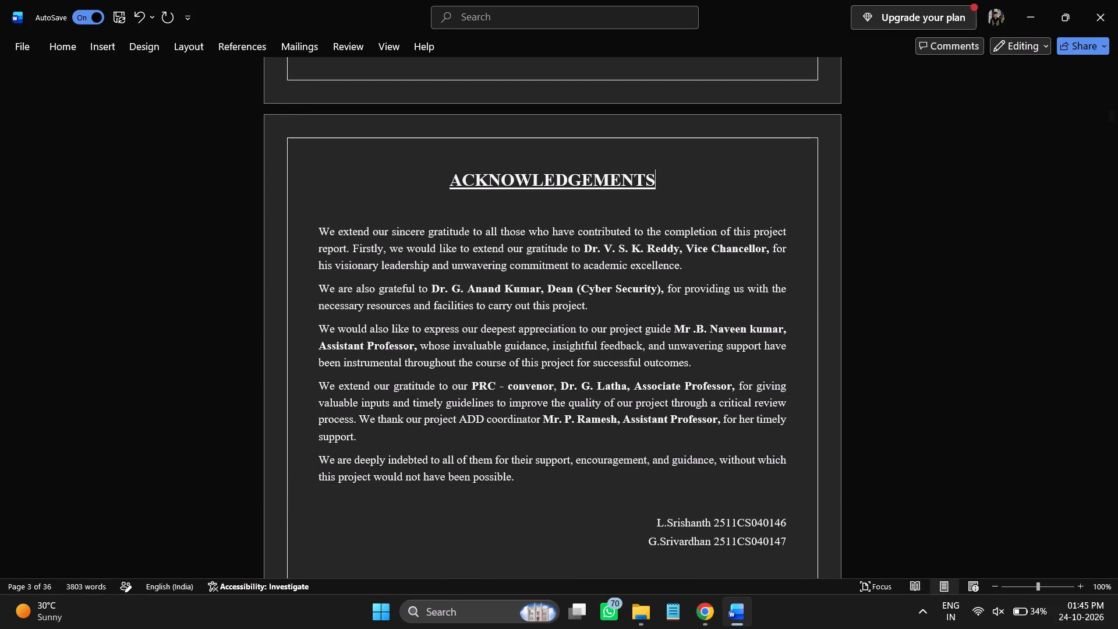
Remove the word ADD before "coordinator" in the acknowledgements, leaving a single space after "project".
{"action": "left_click", "coordinate": [481, 420]}
{"action": "key", "text": "BackSpace"}
{"action": "key", "text": "BackSpace"}
{"action": "key", "text": "BackSpace"}
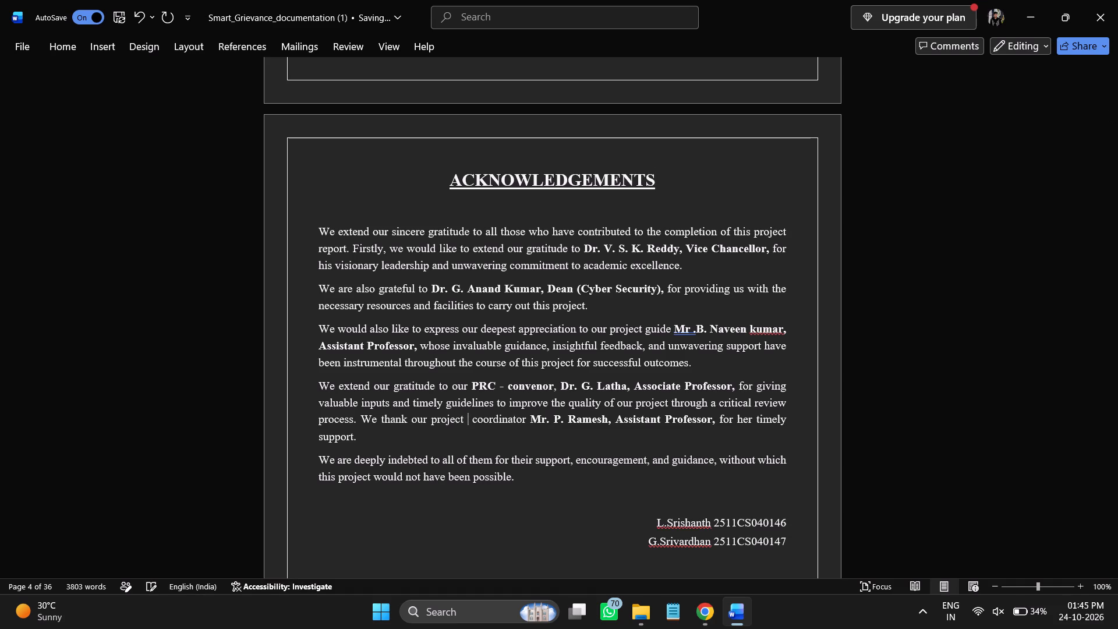
{"action": "key", "text": "BackSpace"}
{"action": "key", "text": "Right"}
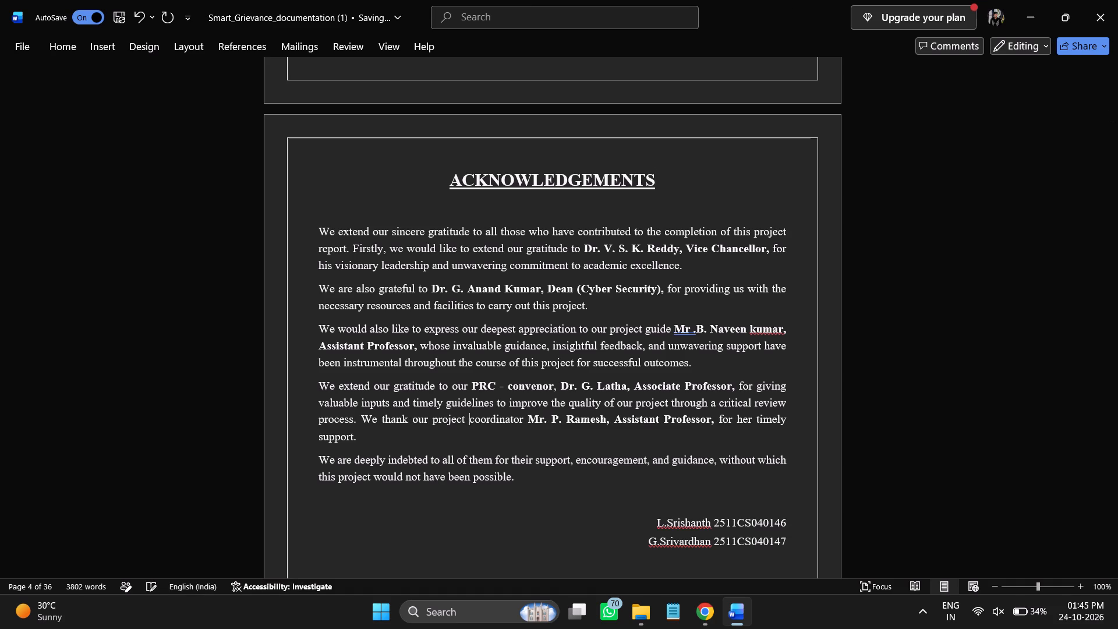
{"action": "key", "text": "BackSpace"}
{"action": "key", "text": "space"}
{"action": "scroll", "coordinate": [481, 420], "scroll_direction": "down", "scroll_amount": 3}
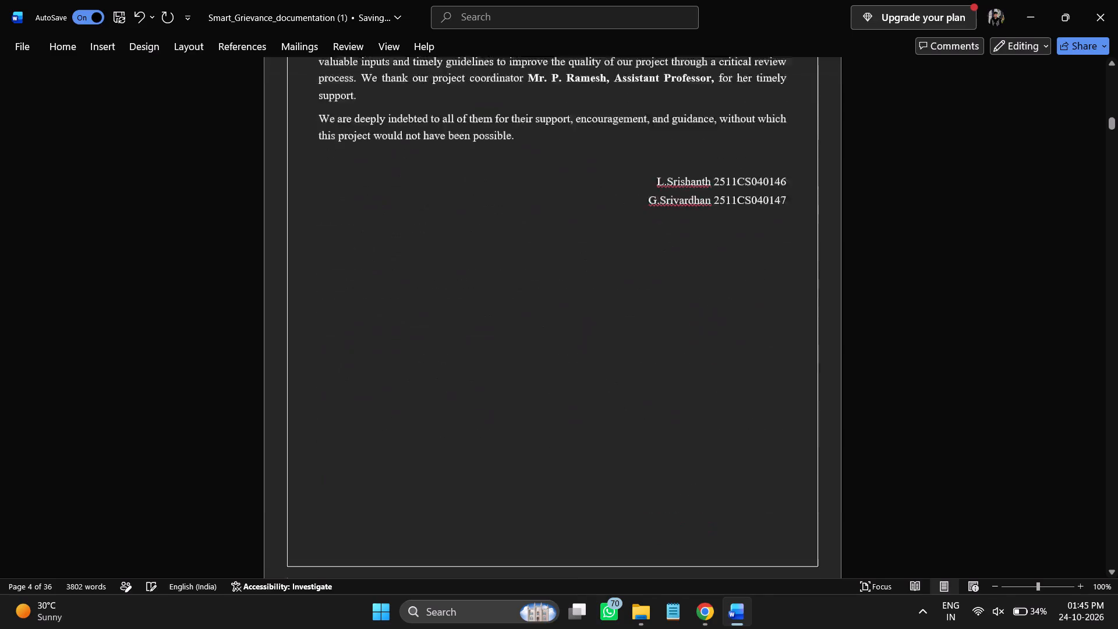
{"action": "scroll", "coordinate": [481, 420], "scroll_direction": "down", "scroll_amount": 11}
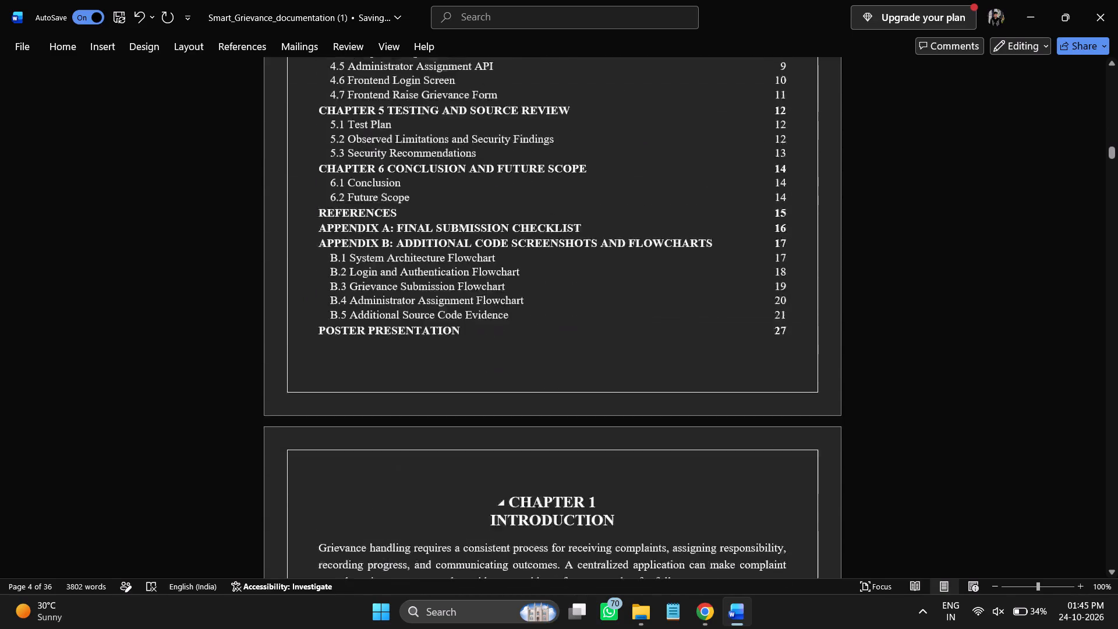
{"action": "scroll", "coordinate": [481, 420], "scroll_direction": "down", "scroll_amount": 12}
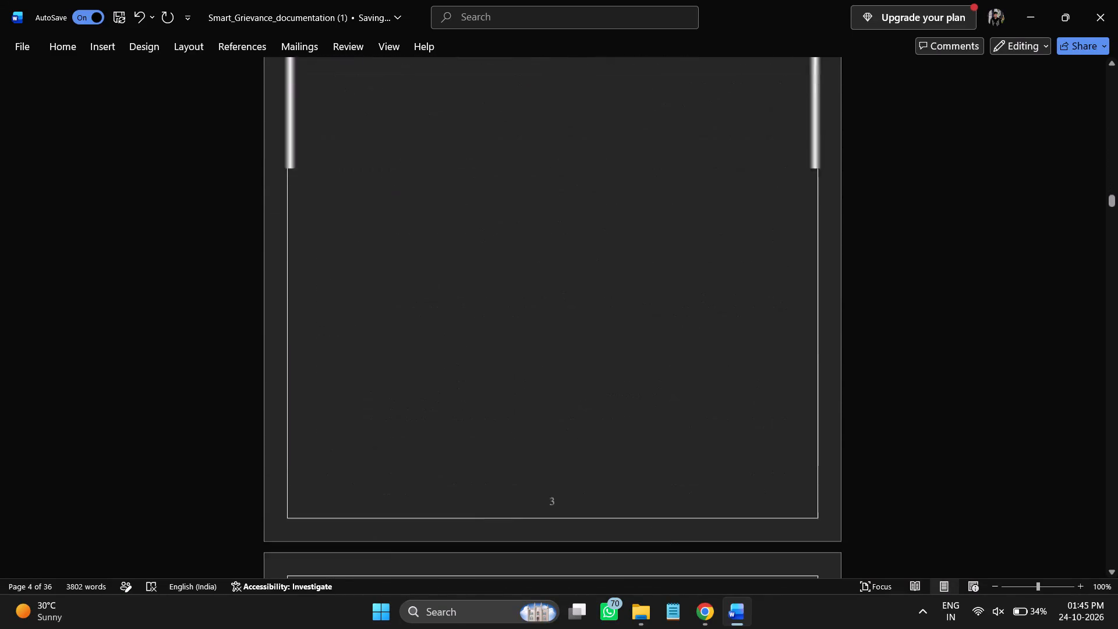
{"action": "scroll", "coordinate": [481, 420], "scroll_direction": "down", "scroll_amount": 14}
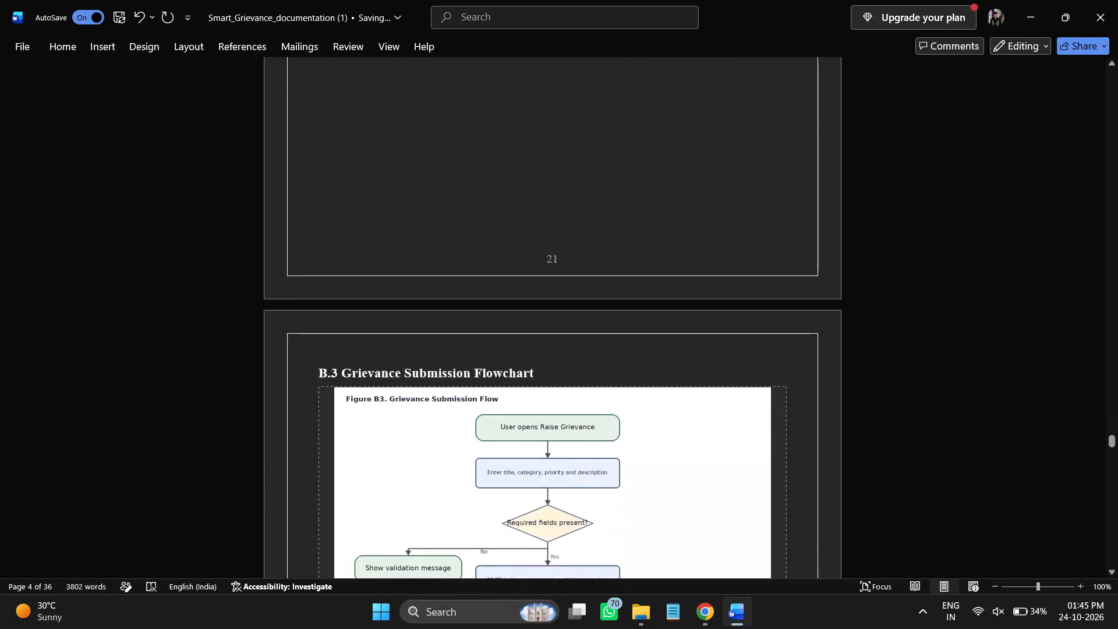
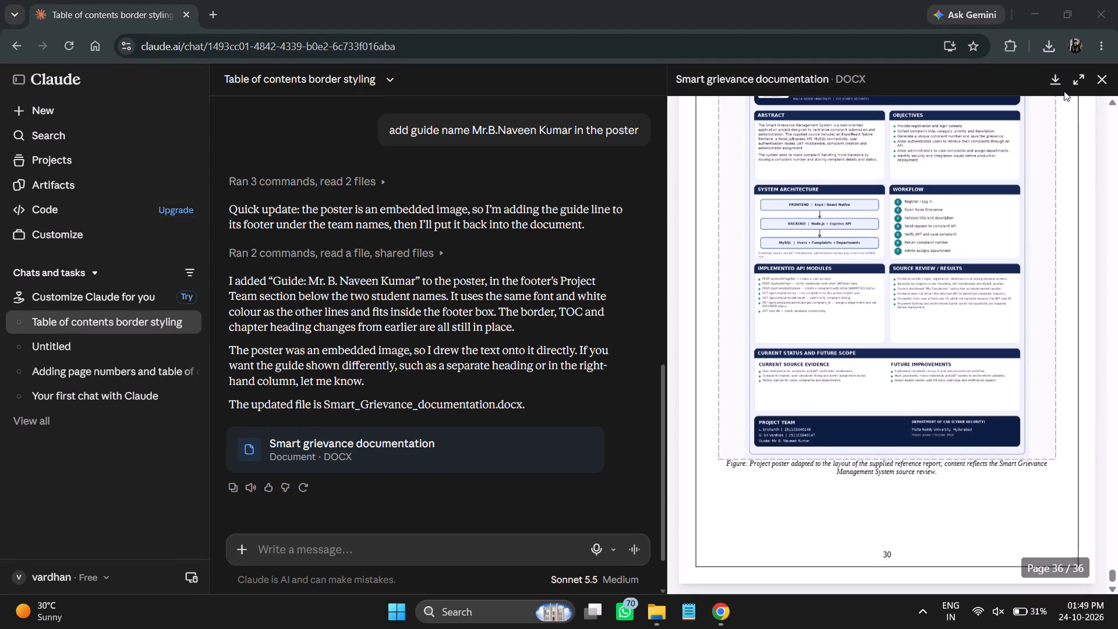
Download the updated Smart grievance documentation DOCX from the Claude chat's document preview.
{"action": "left_click", "coordinate": [1055, 77]}
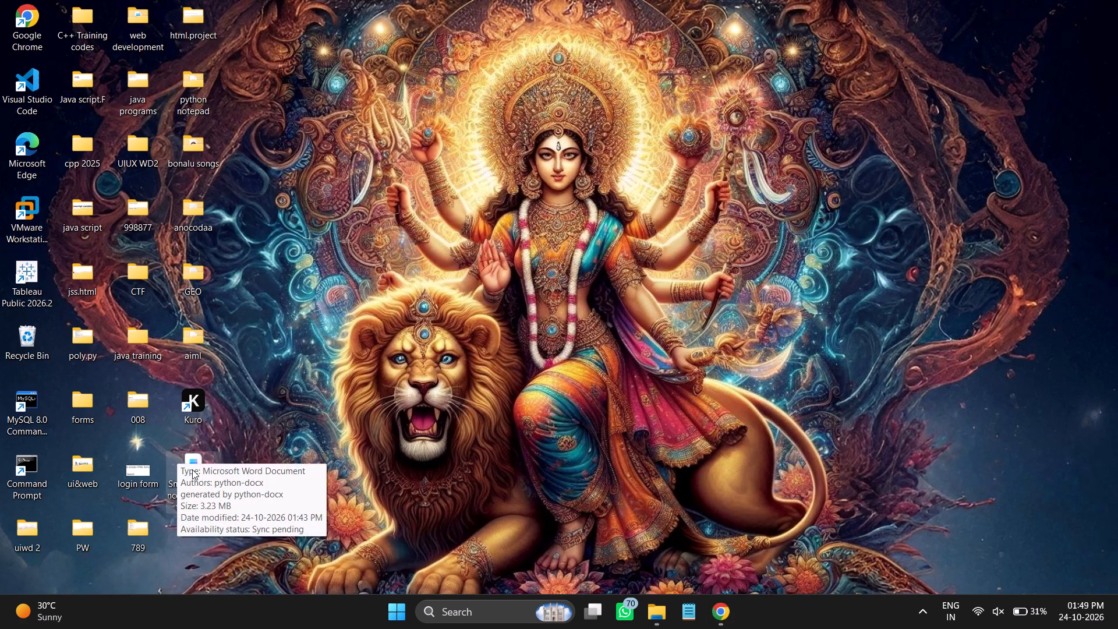
Switch to the desktop and bring up the file actions for the Smart Grievance documentation Word document.
{"action": "right_click", "coordinate": [192, 469]}
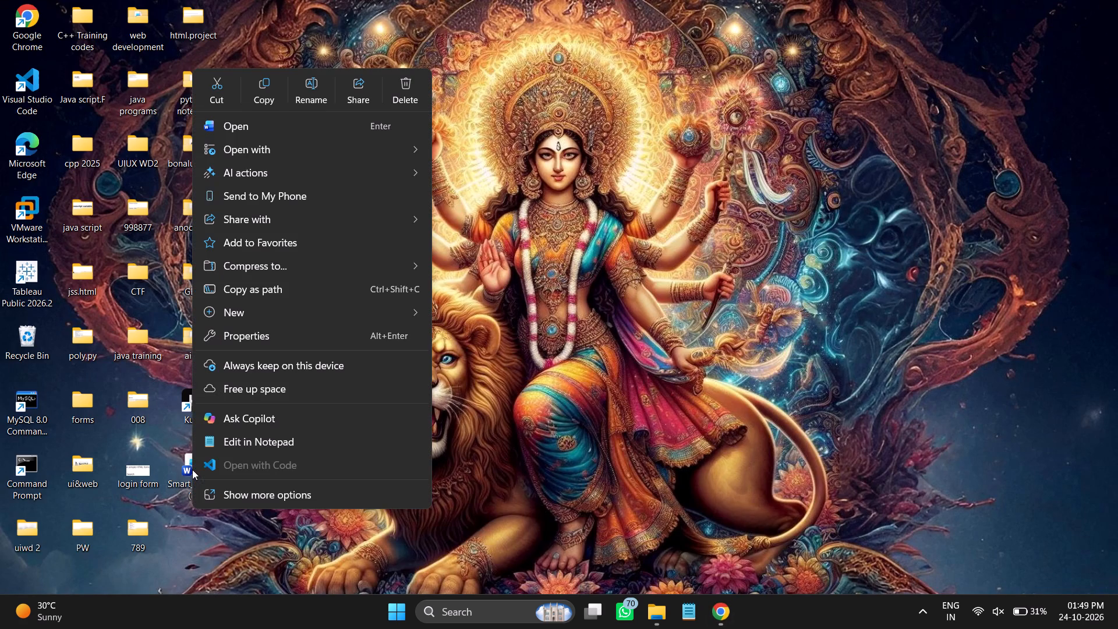
Delete the old Smart Grievance Word document from the desktop.
{"action": "left_click", "coordinate": [408, 78]}
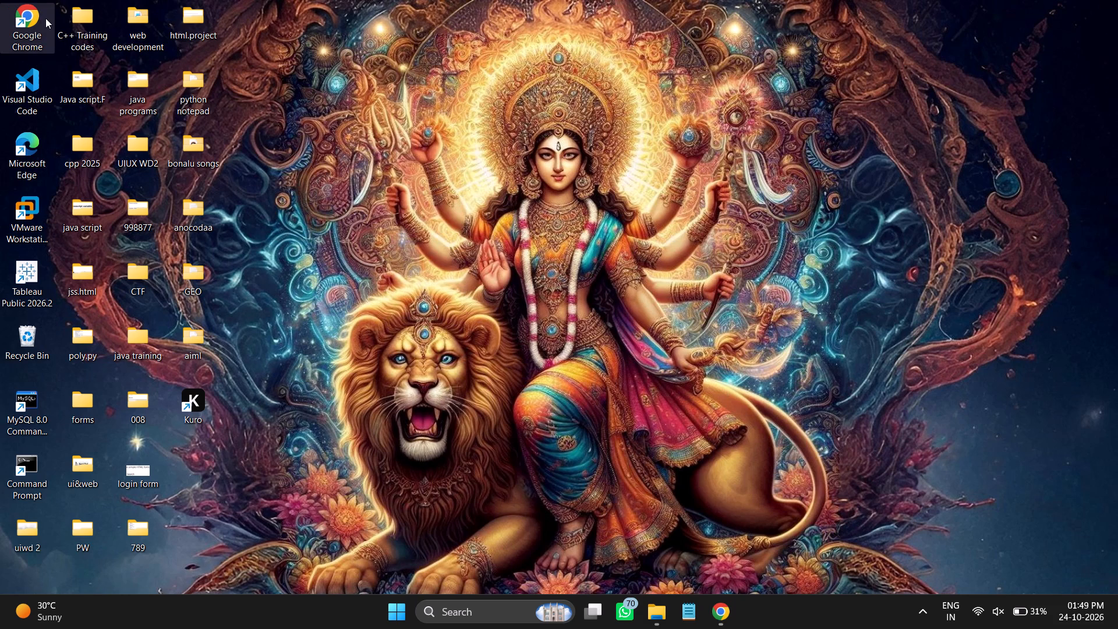
Delete the two older copies, Smart_Grievance_documentation (1) and Smart_Grievance_documentation, from the Downloads folder.
{"action": "left_click", "coordinate": [661, 612]}
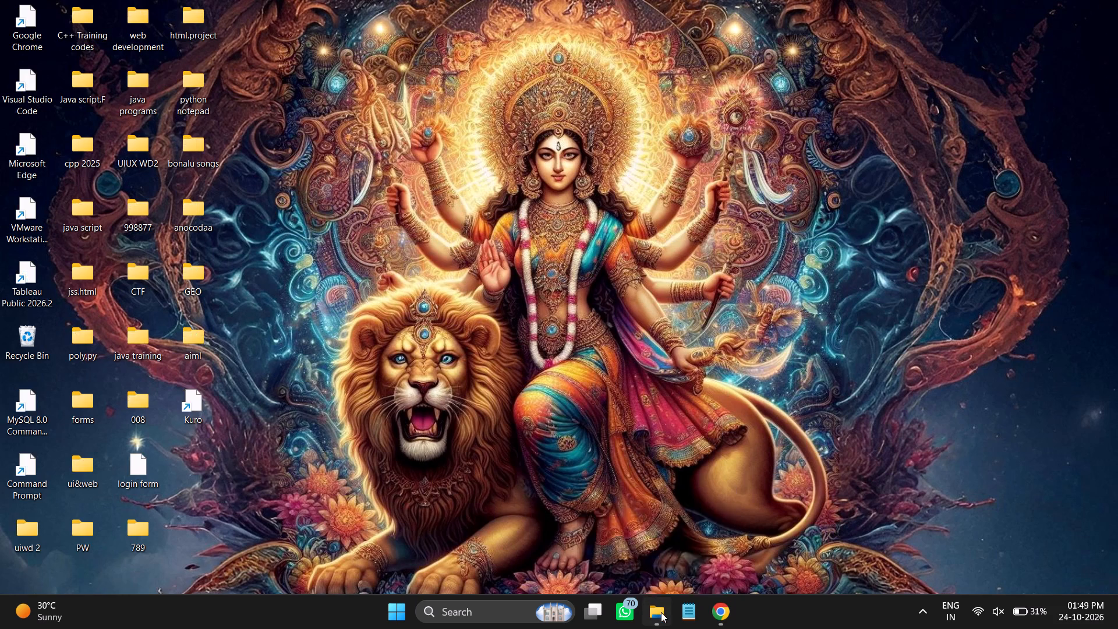
{"action": "left_click", "coordinate": [51, 260]}
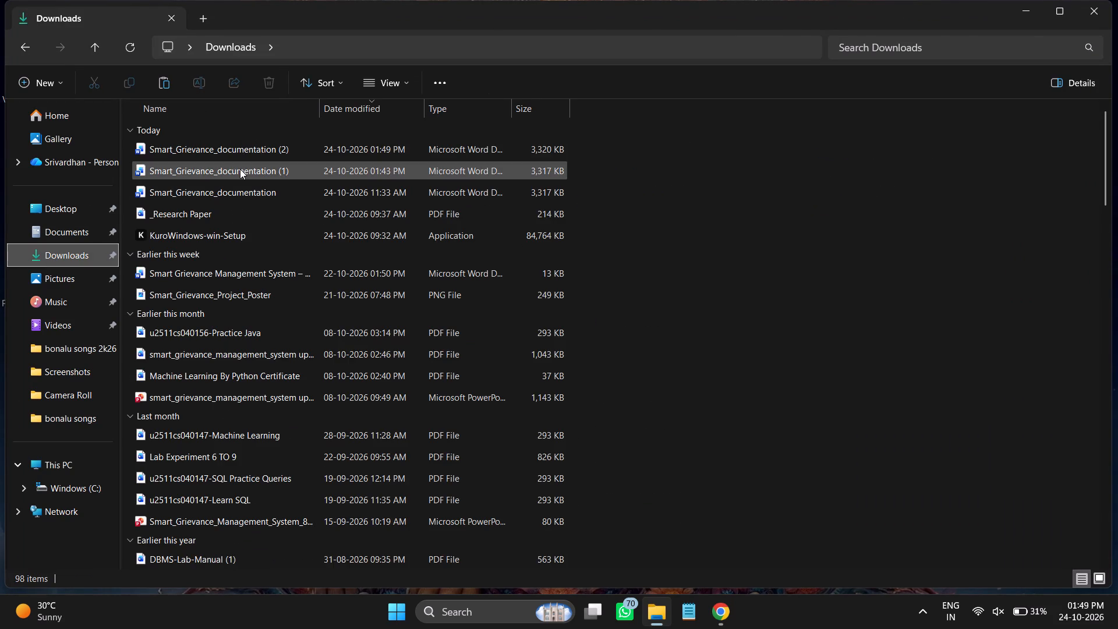
{"action": "left_click", "coordinate": [240, 169]}
{"action": "left_click", "coordinate": [263, 83]}
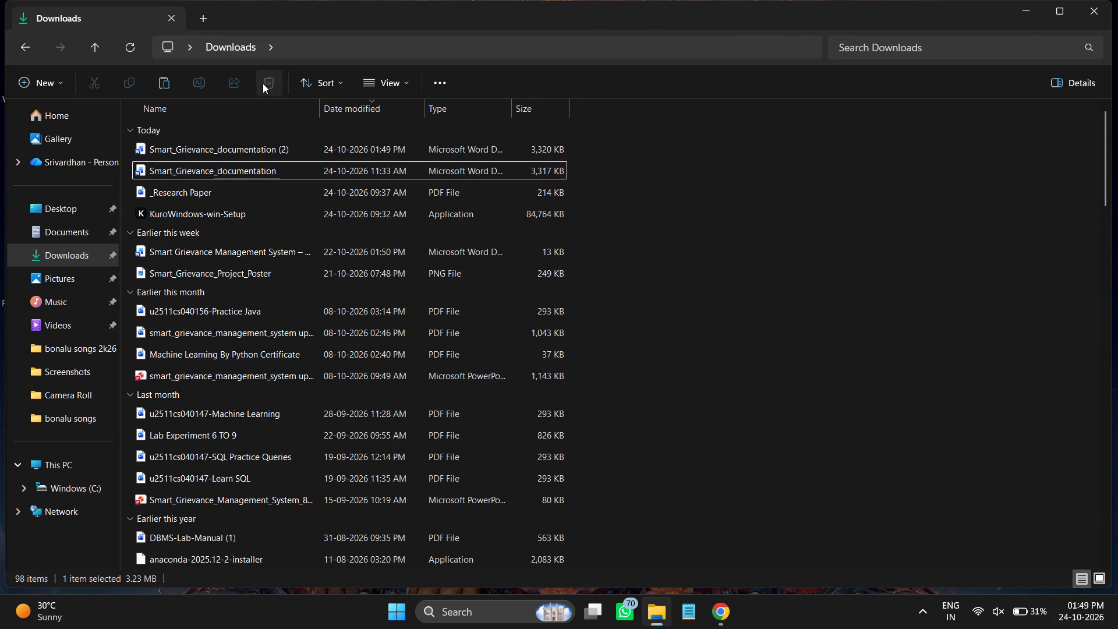
{"action": "left_click", "coordinate": [259, 173]}
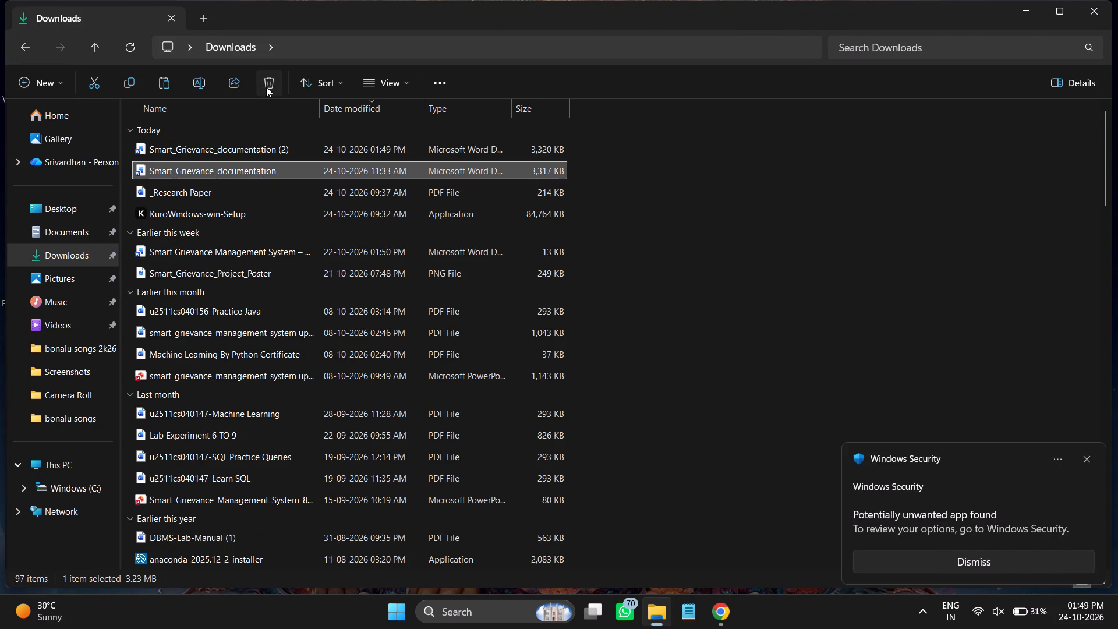
{"action": "left_click", "coordinate": [266, 87]}
Open Smart_Grievance_documentation (2) from Downloads in Word and review its pages from the cover to Chapter 2, System Analysis.
{"action": "triple_click", "coordinate": [237, 151]}
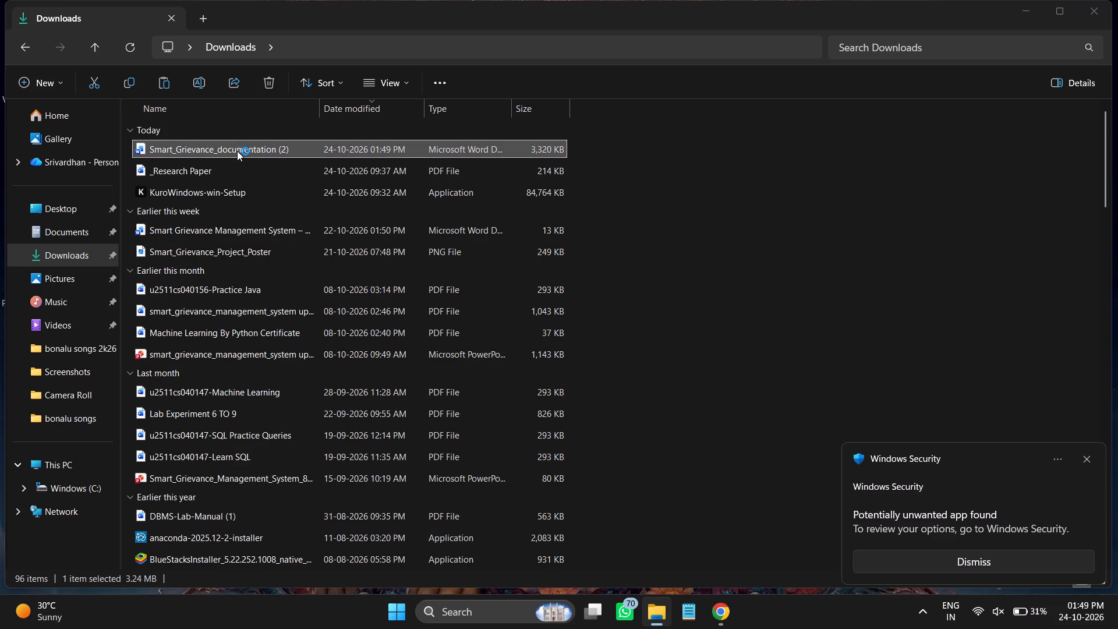
{"action": "scroll", "coordinate": [615, 400], "scroll_direction": "down", "scroll_amount": 3}
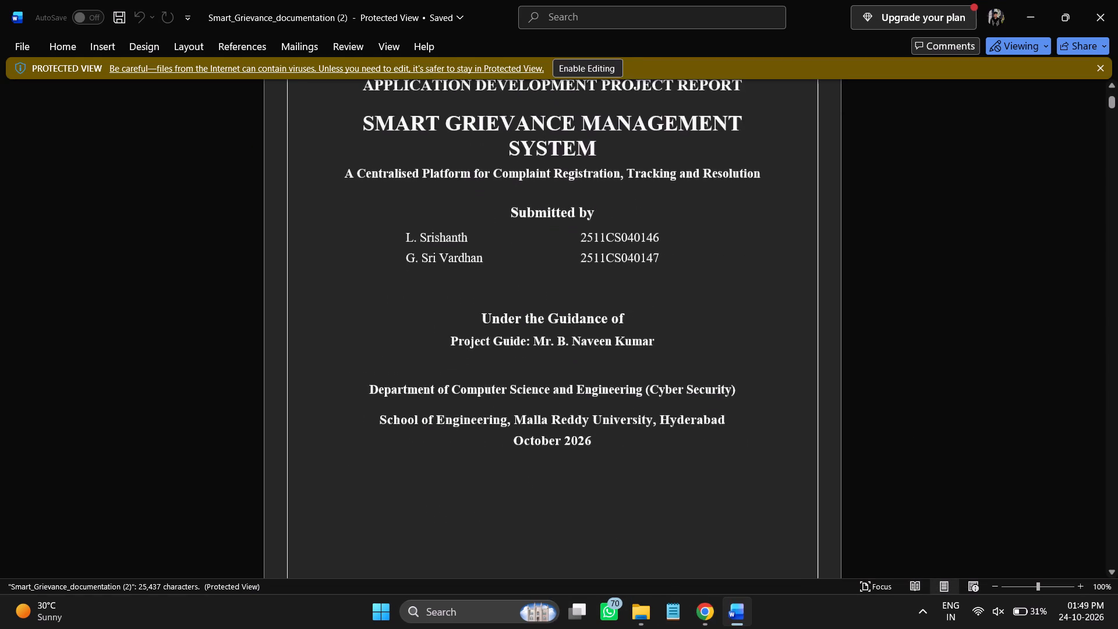
{"action": "scroll", "coordinate": [615, 400], "scroll_direction": "down", "scroll_amount": 8}
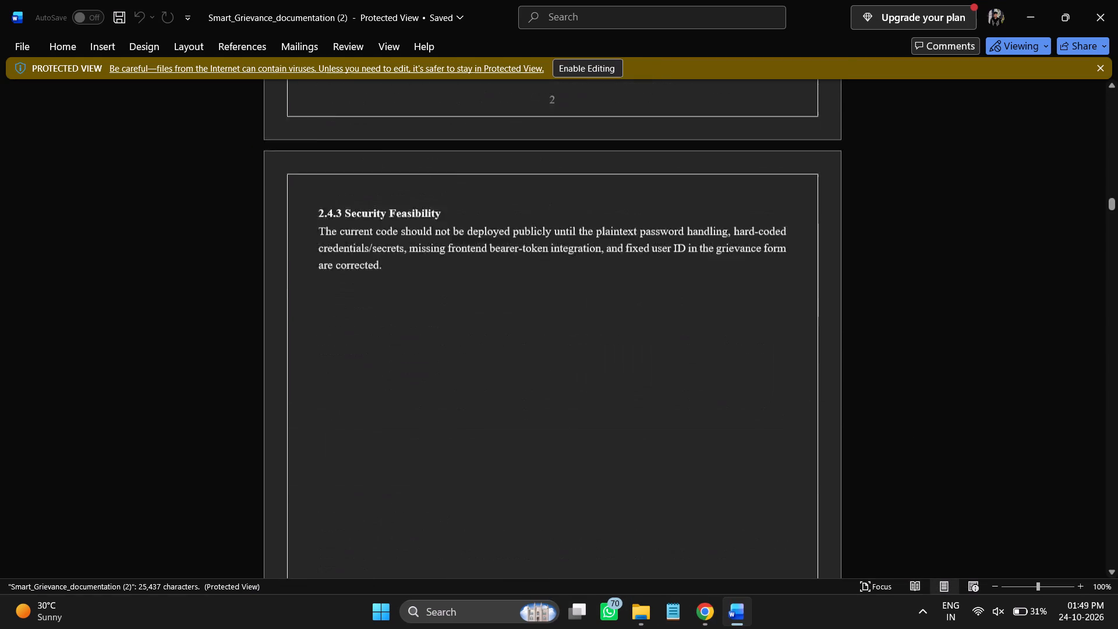
{"action": "scroll", "coordinate": [615, 400], "scroll_direction": "up", "scroll_amount": 6}
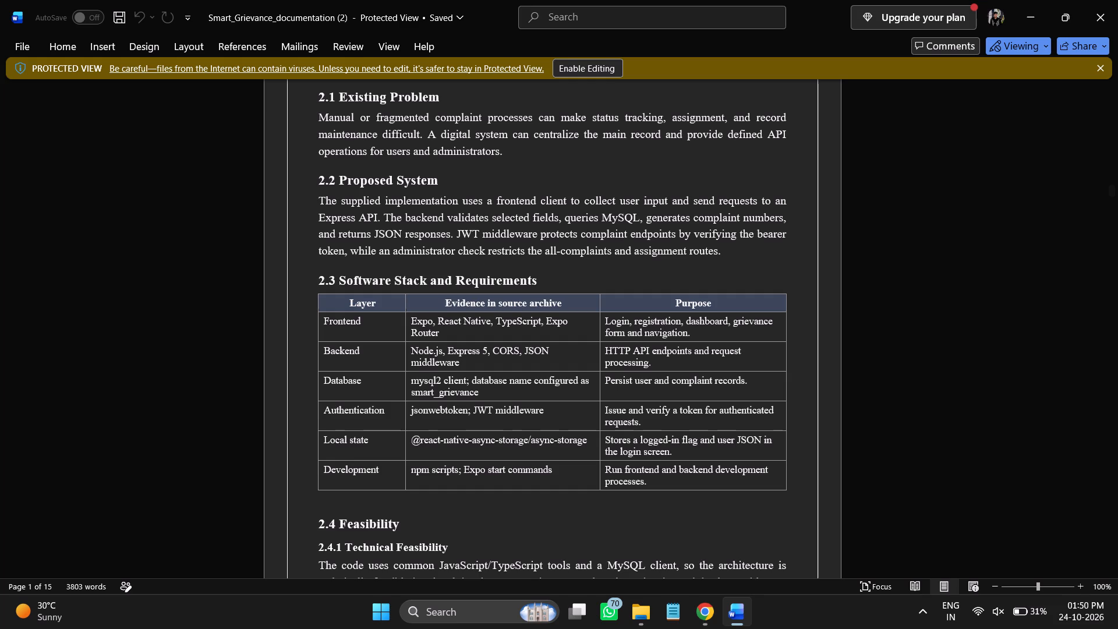
{"action": "scroll", "coordinate": [615, 400], "scroll_direction": "up", "scroll_amount": 1}
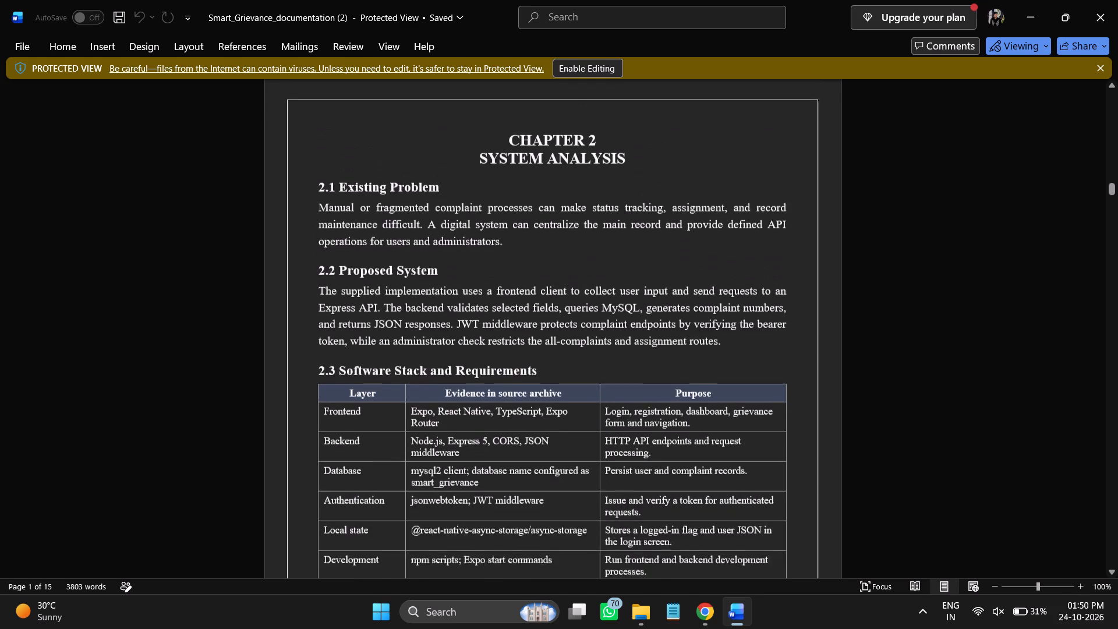
{"action": "scroll", "coordinate": [615, 400], "scroll_direction": "up", "scroll_amount": 1}
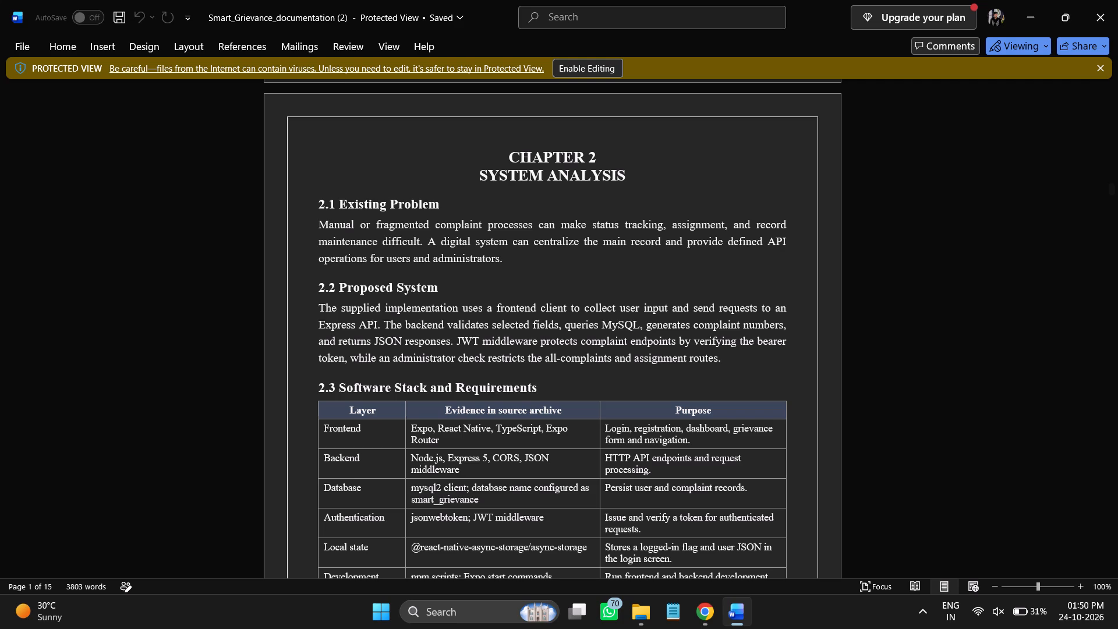
Skim the document from the Chapter 2 feasibility sections through the modules and code screenshots to the poster on the last page.
{"action": "scroll", "coordinate": [615, 400], "scroll_direction": "down", "scroll_amount": 6}
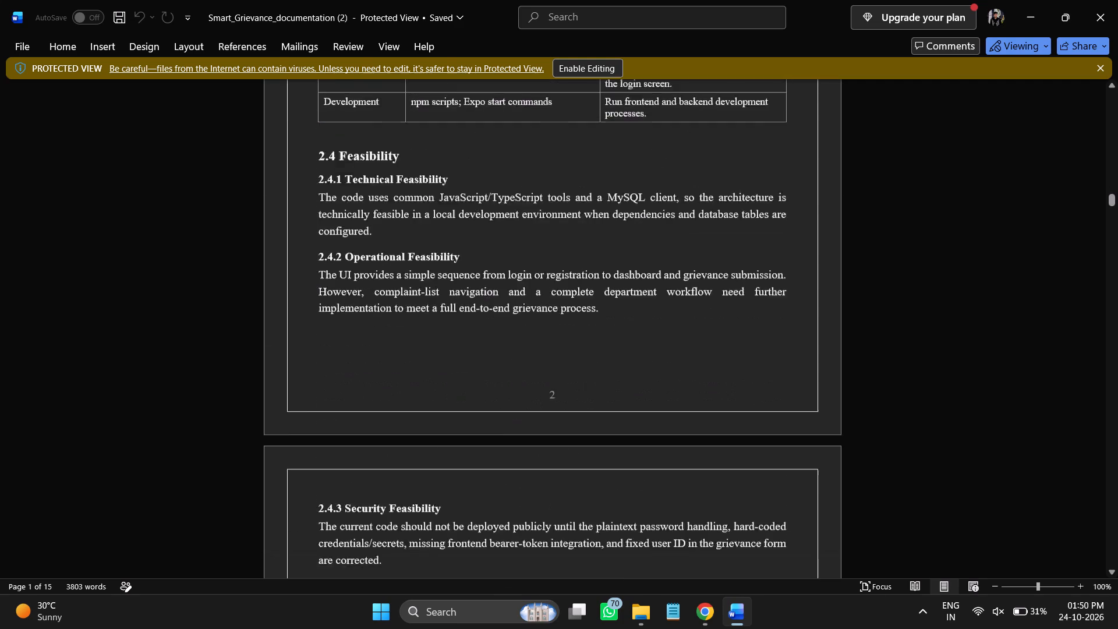
{"action": "scroll", "coordinate": [615, 400], "scroll_direction": "down", "scroll_amount": 8}
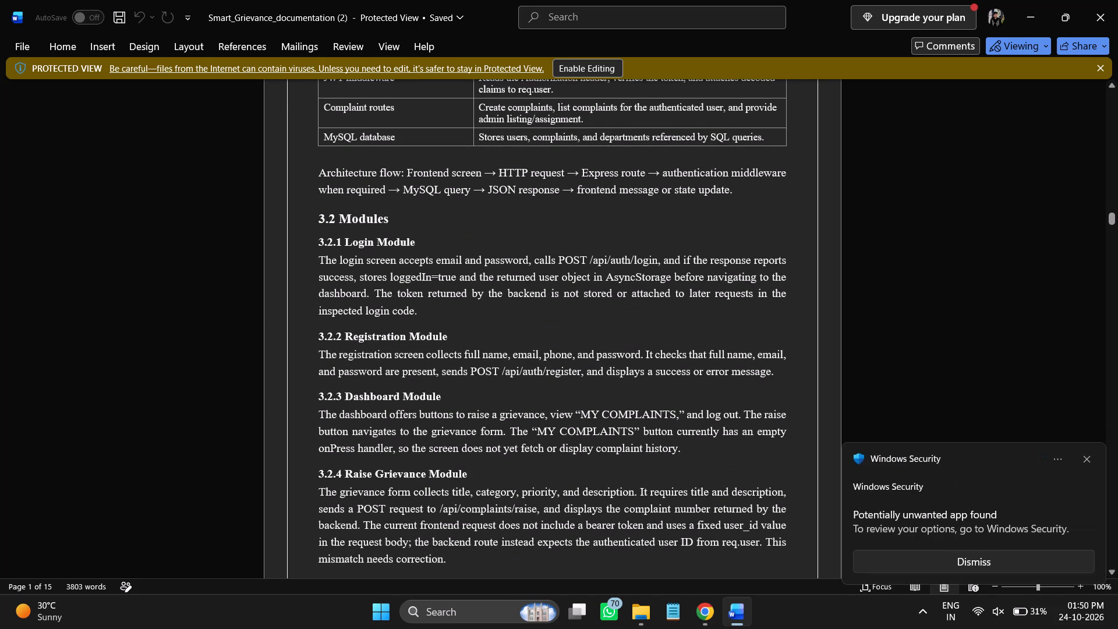
{"action": "scroll", "coordinate": [615, 400], "scroll_direction": "down", "scroll_amount": 11}
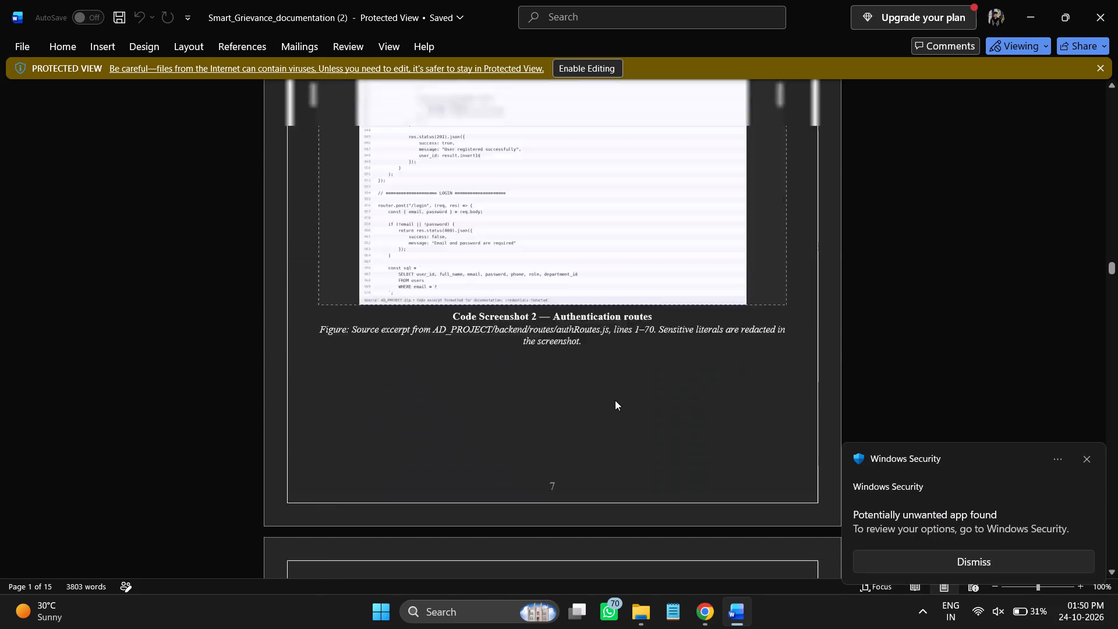
{"action": "scroll", "coordinate": [615, 400], "scroll_direction": "down", "scroll_amount": 20}
{"action": "scroll", "coordinate": [615, 400], "scroll_direction": "down", "scroll_amount": 20}
{"action": "scroll", "coordinate": [615, 400], "scroll_direction": "down", "scroll_amount": 20}
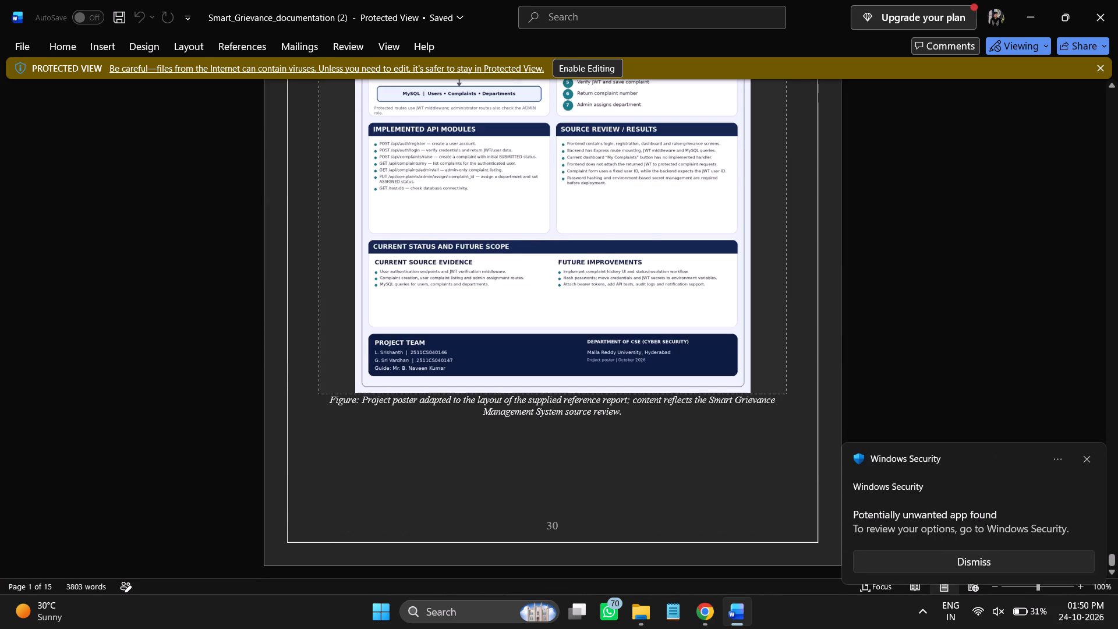
Examine the poster's Project Team footer up close for the guide's name, and view the last pages at a reduced size.
{"action": "scroll", "coordinate": [615, 400], "scroll_direction": "down", "scroll_amount": 11}
{"action": "scroll", "coordinate": [615, 400], "scroll_direction": "down", "scroll_amount": 20}
{"action": "scroll", "coordinate": [615, 400], "scroll_direction": "up", "scroll_amount": 6, "text": "ctrl"}
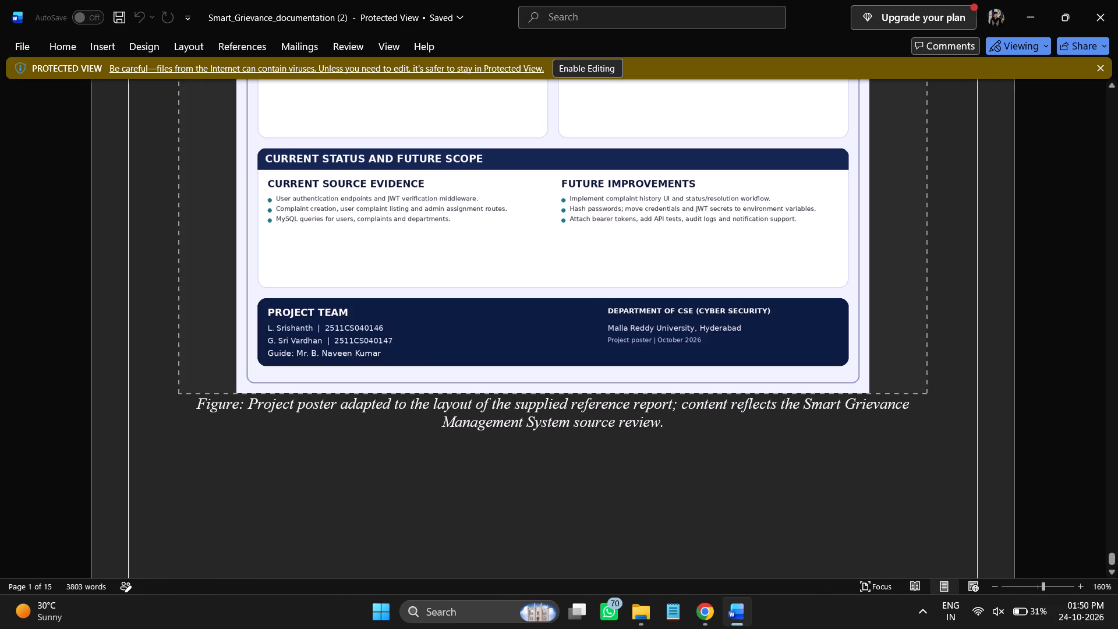
{"action": "scroll", "coordinate": [615, 400], "scroll_direction": "down", "scroll_amount": 14, "text": "ctrl"}
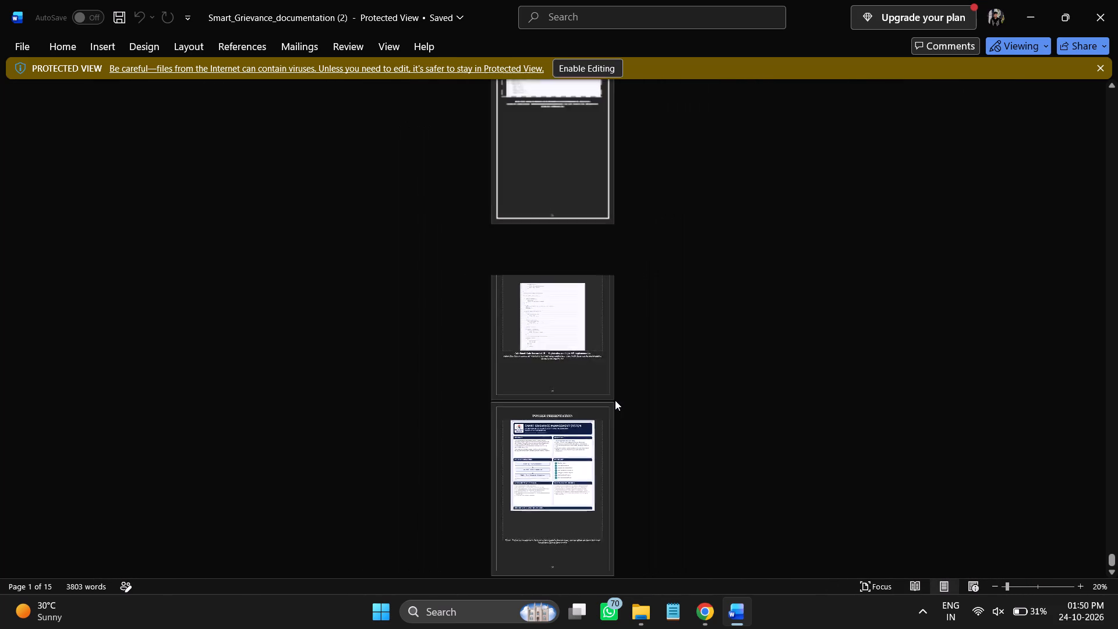
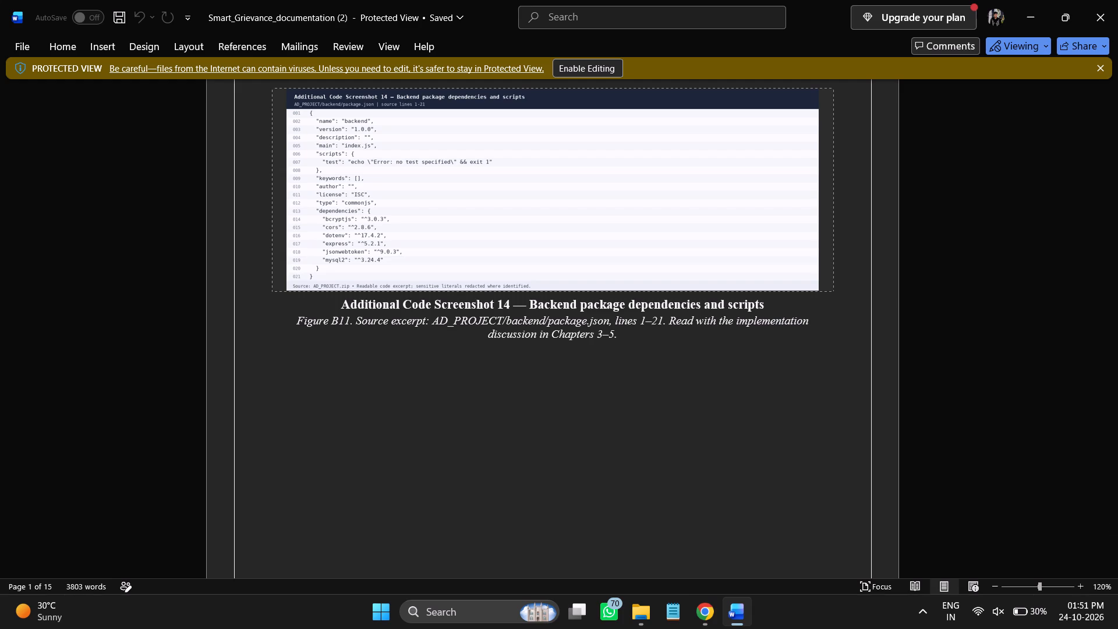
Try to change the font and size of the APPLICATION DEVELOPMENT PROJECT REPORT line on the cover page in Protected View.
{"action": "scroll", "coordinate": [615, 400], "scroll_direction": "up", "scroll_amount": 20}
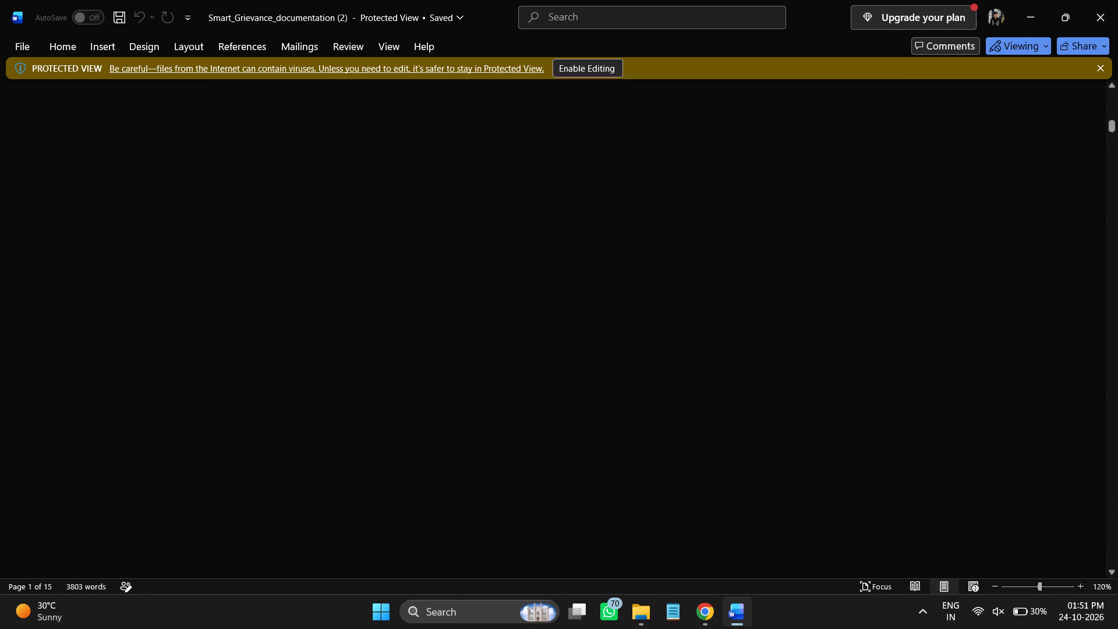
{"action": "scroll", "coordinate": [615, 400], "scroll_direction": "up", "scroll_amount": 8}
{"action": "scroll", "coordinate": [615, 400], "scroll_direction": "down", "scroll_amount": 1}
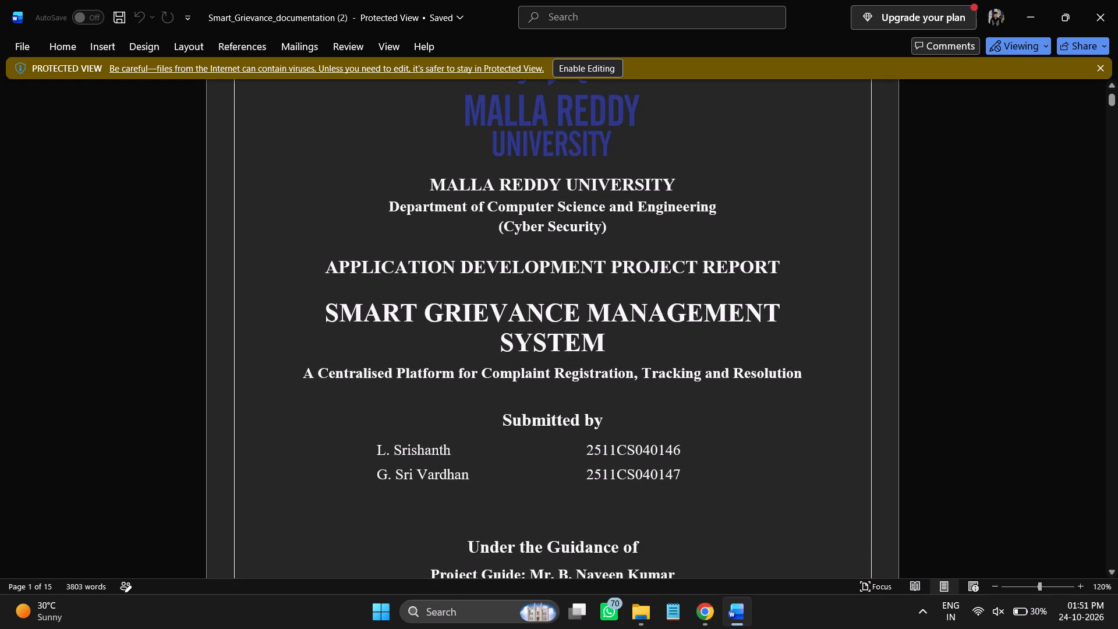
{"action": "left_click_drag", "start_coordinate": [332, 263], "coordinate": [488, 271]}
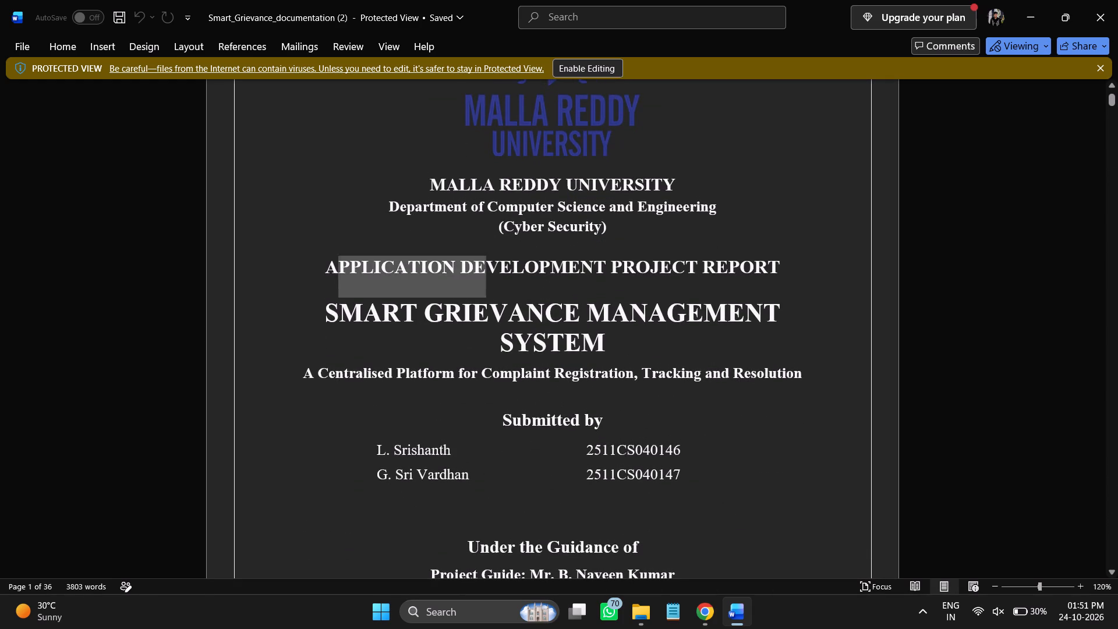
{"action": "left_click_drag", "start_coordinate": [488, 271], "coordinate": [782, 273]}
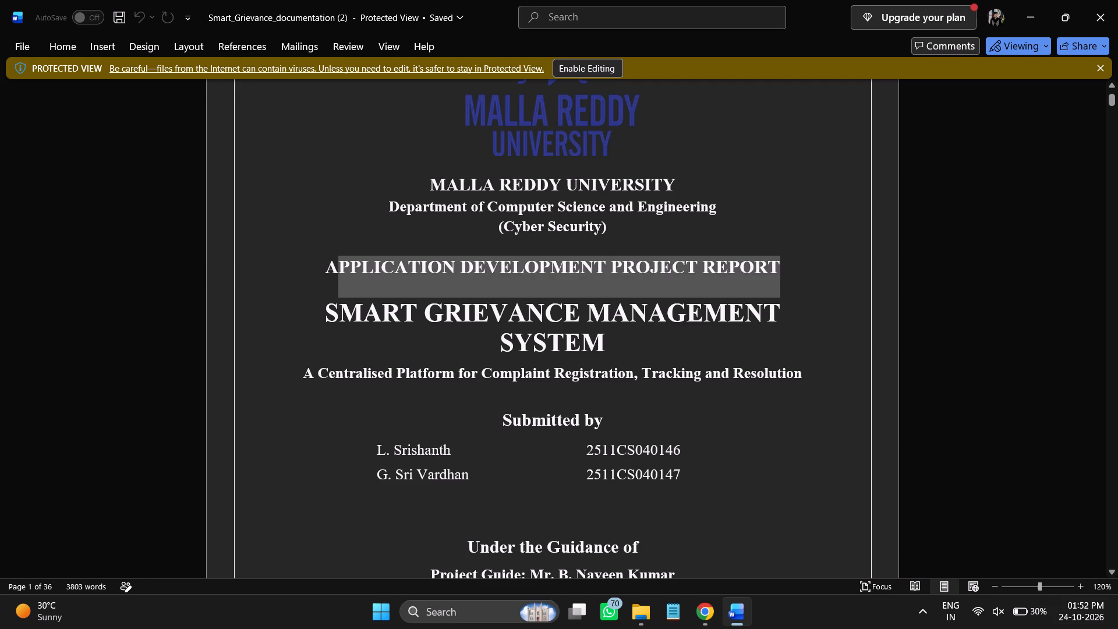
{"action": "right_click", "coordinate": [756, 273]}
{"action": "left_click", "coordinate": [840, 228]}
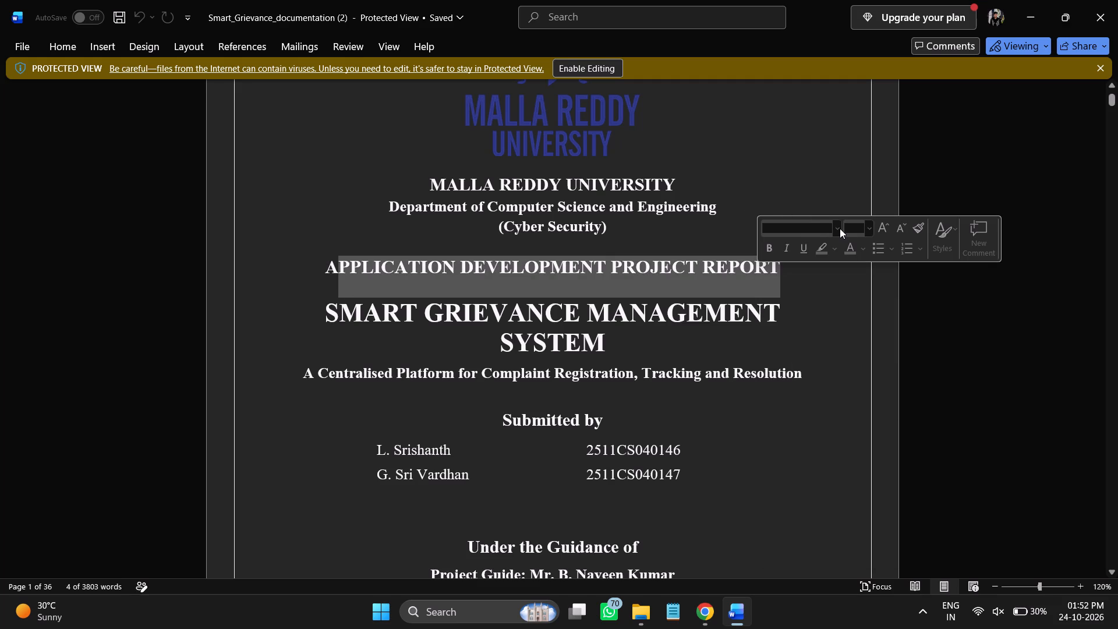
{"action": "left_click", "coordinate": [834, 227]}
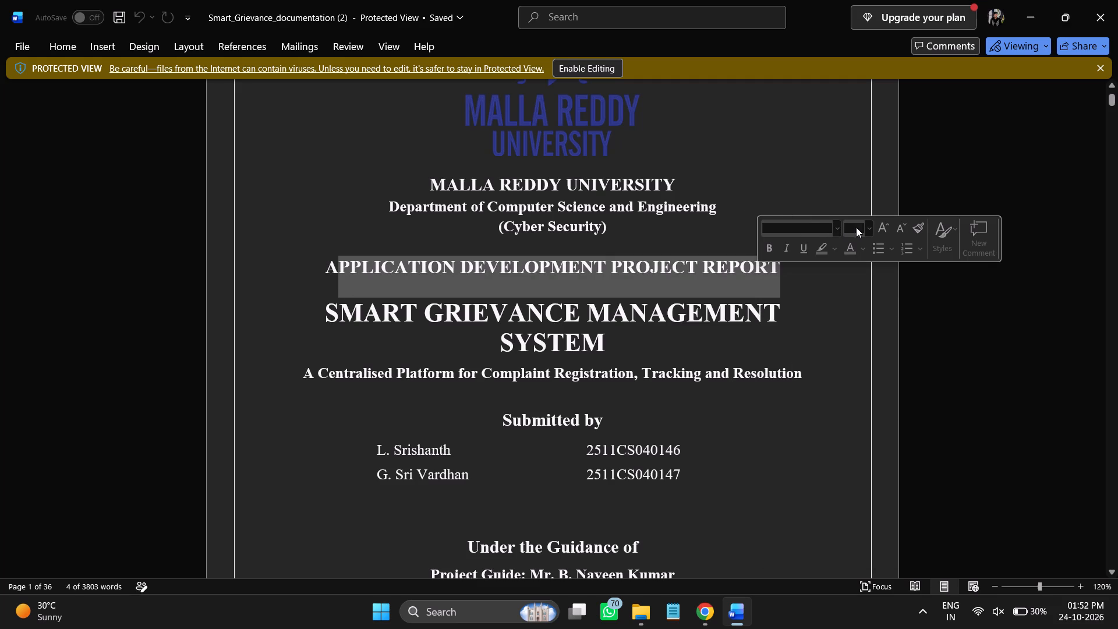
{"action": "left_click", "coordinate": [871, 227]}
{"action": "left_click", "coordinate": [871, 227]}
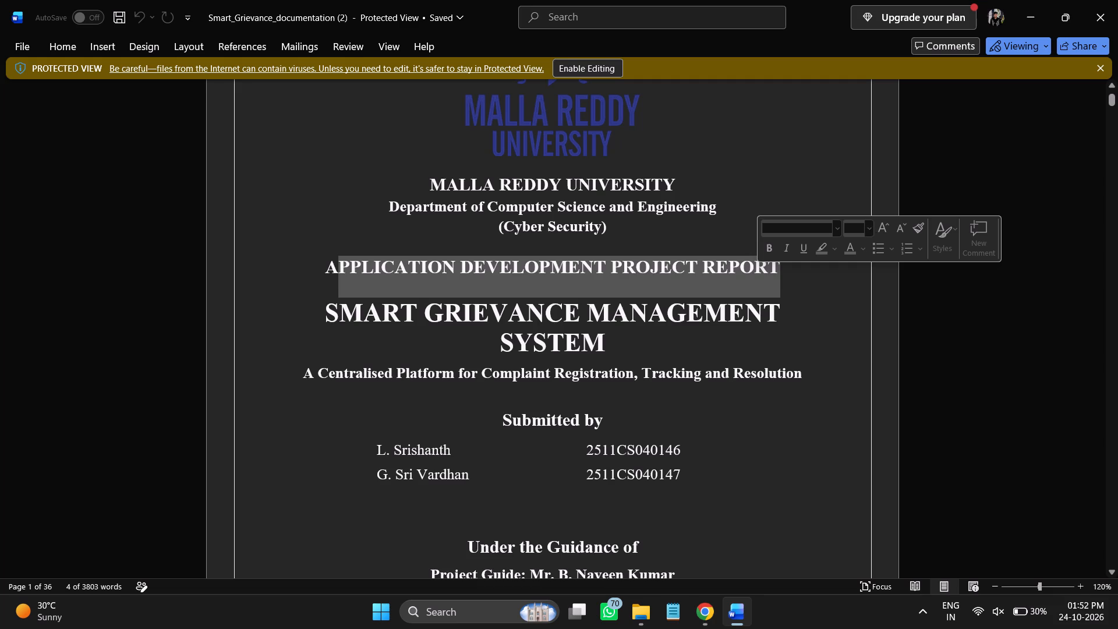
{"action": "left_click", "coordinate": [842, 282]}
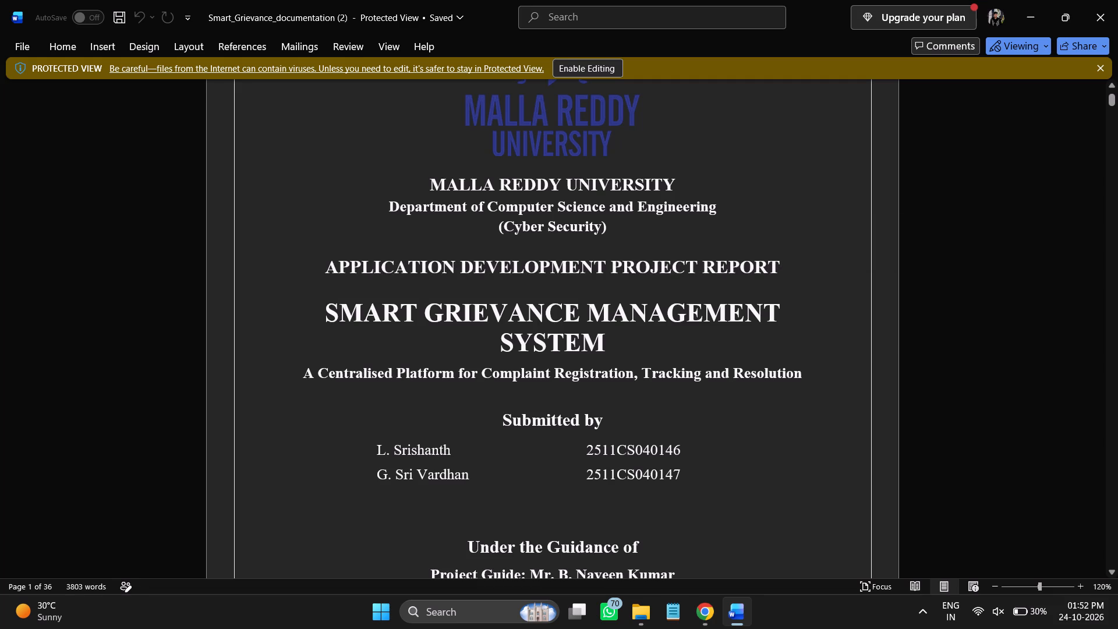
Enable editing for the protected Smart_Grievance_documentation (2) document.
{"action": "left_click", "coordinate": [326, 314]}
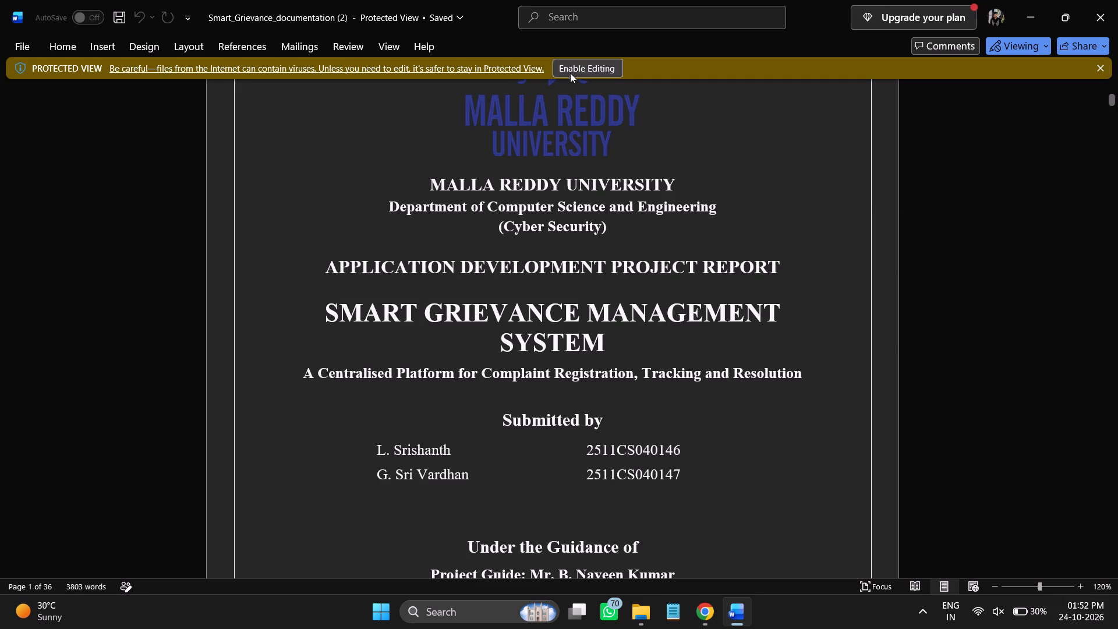
{"action": "left_click", "coordinate": [571, 65]}
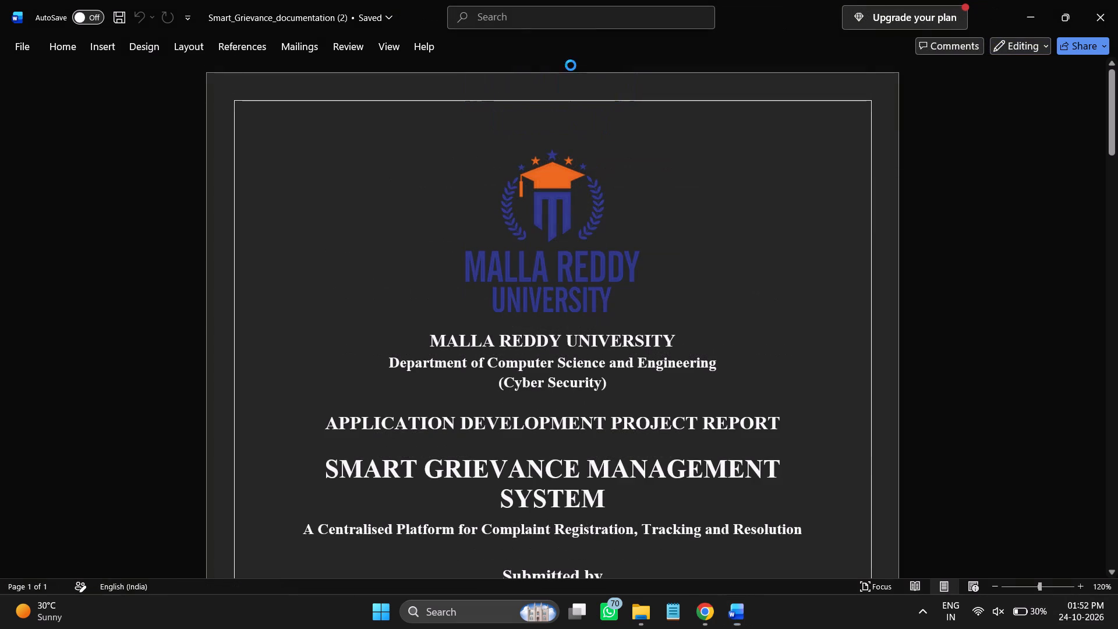
Set the cover title SMART GRIEVANCE MANAGEMENT SYSTEM to font size 18.
{"action": "scroll", "coordinate": [545, 356], "scroll_direction": "down", "scroll_amount": 1}
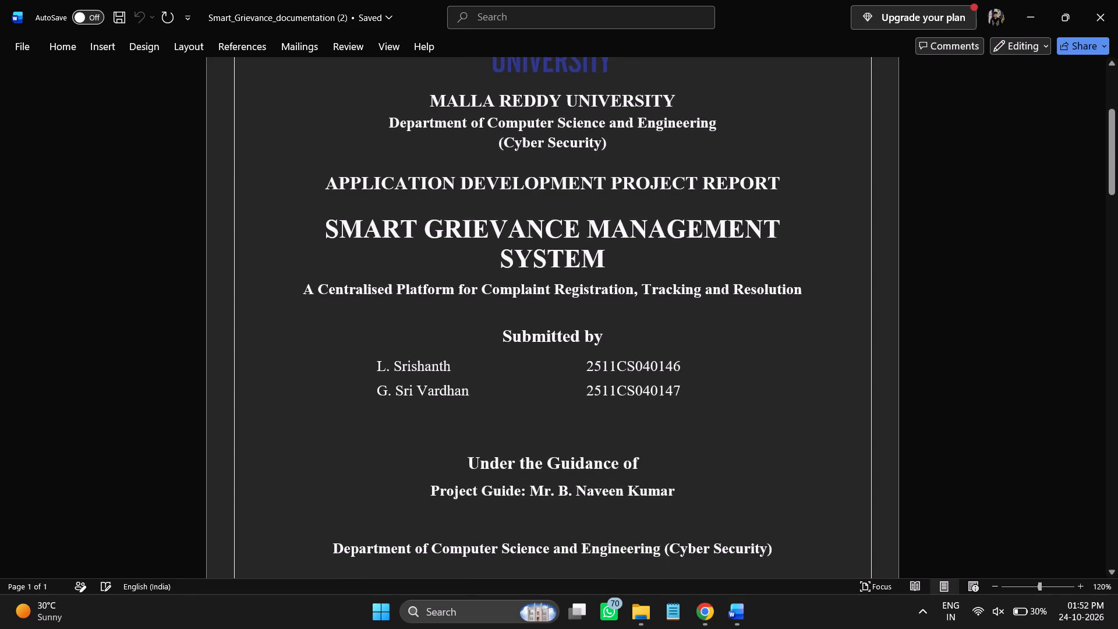
{"action": "left_click_drag", "start_coordinate": [319, 223], "coordinate": [672, 252]}
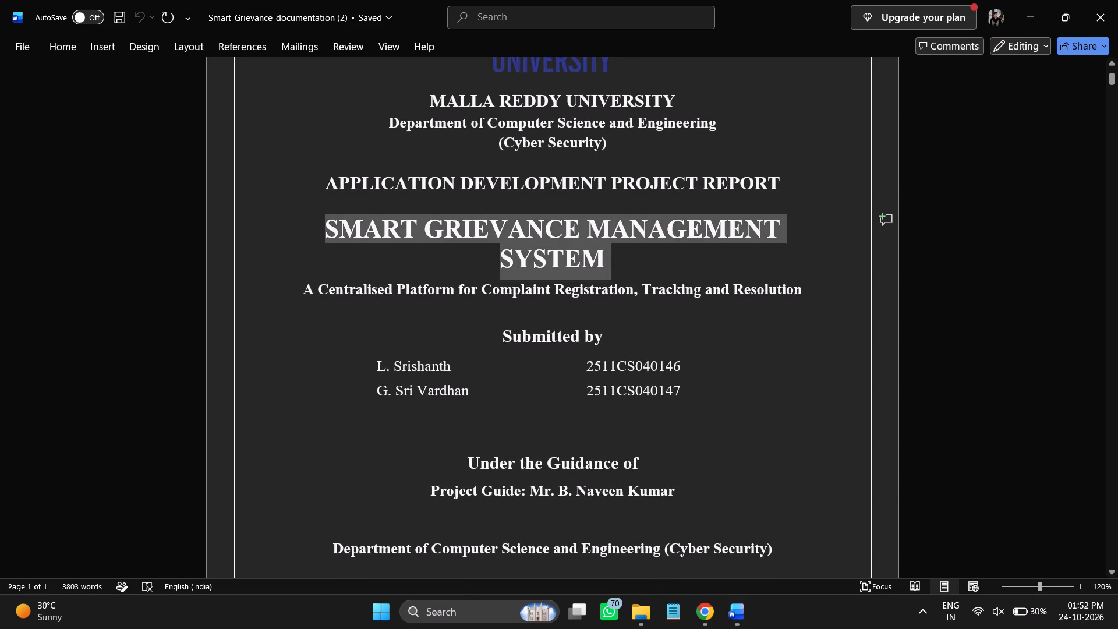
{"action": "left_click_drag", "start_coordinate": [672, 252], "coordinate": [673, 254]}
{"action": "left_click", "coordinate": [788, 214]}
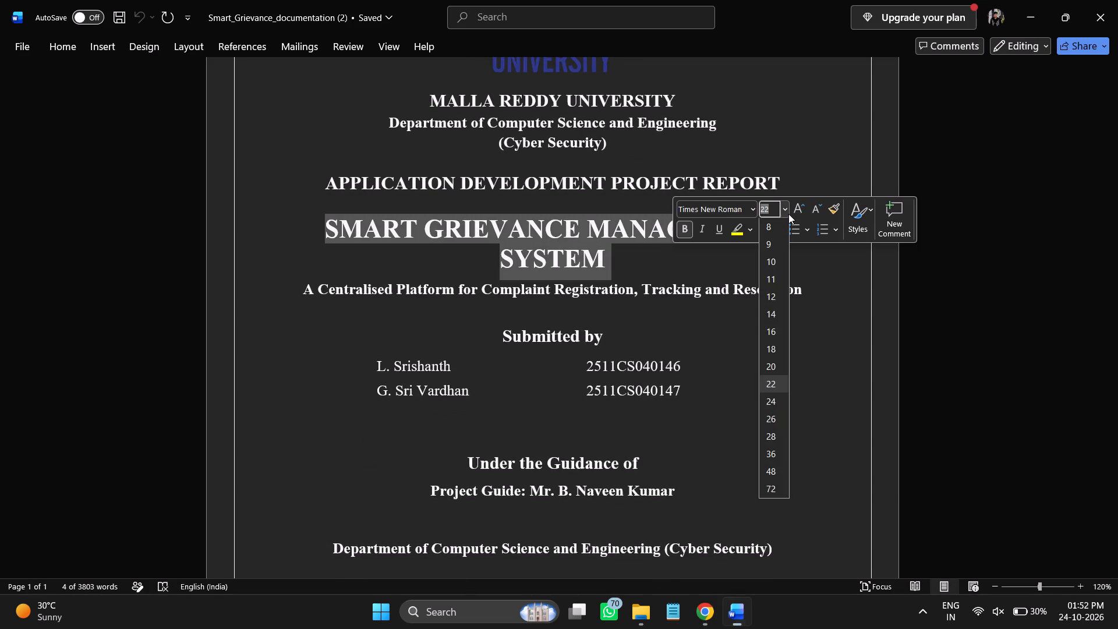
{"action": "left_click", "coordinate": [779, 352]}
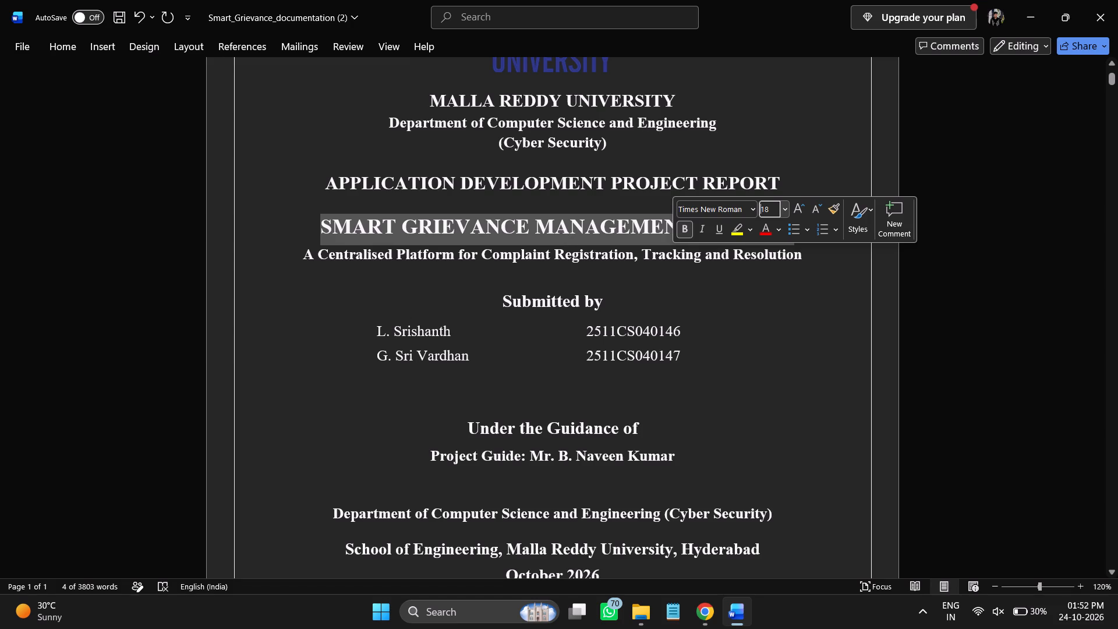
Set the APPLICATION DEVELOPMENT PROJECT REPORT line on the cover page to font size 14.
{"action": "left_click_drag", "start_coordinate": [322, 181], "coordinate": [742, 181]}
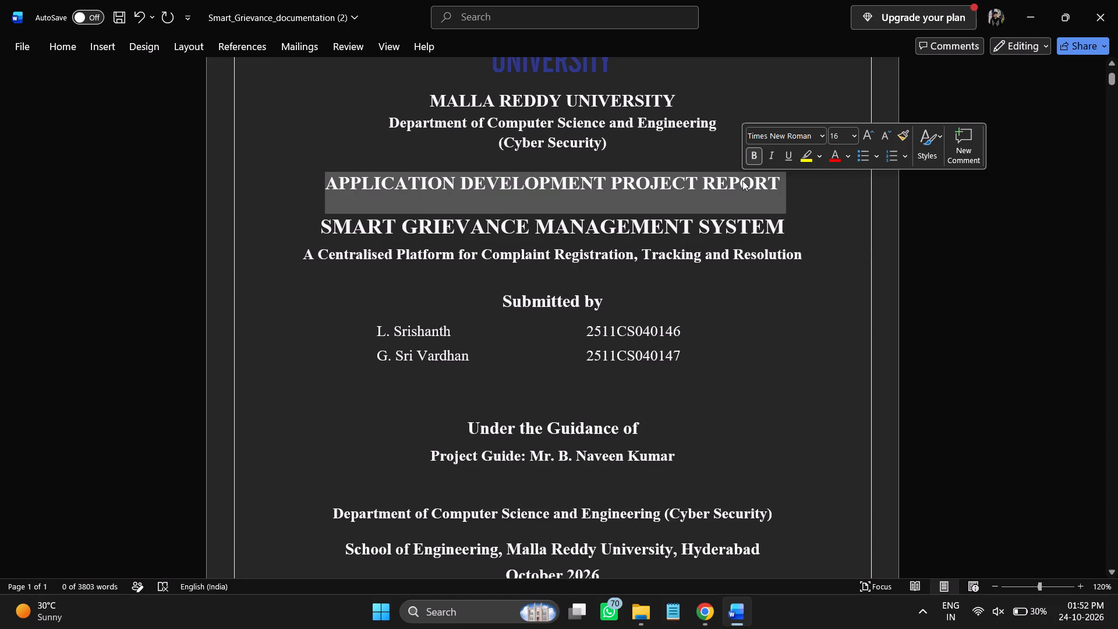
{"action": "left_click", "coordinate": [855, 139]}
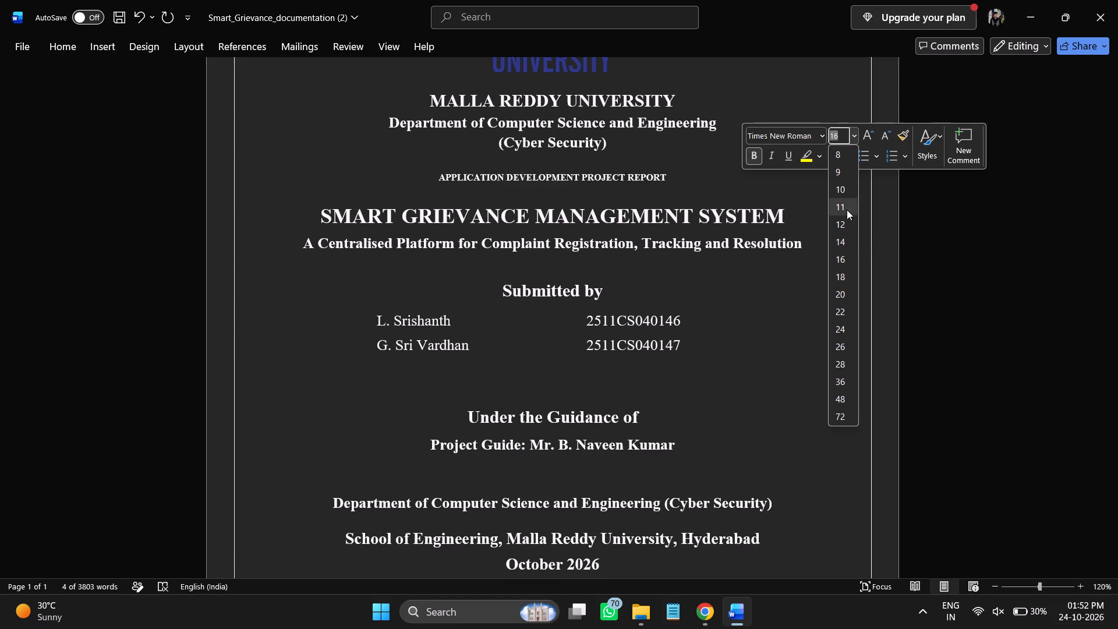
{"action": "left_click", "coordinate": [842, 245]}
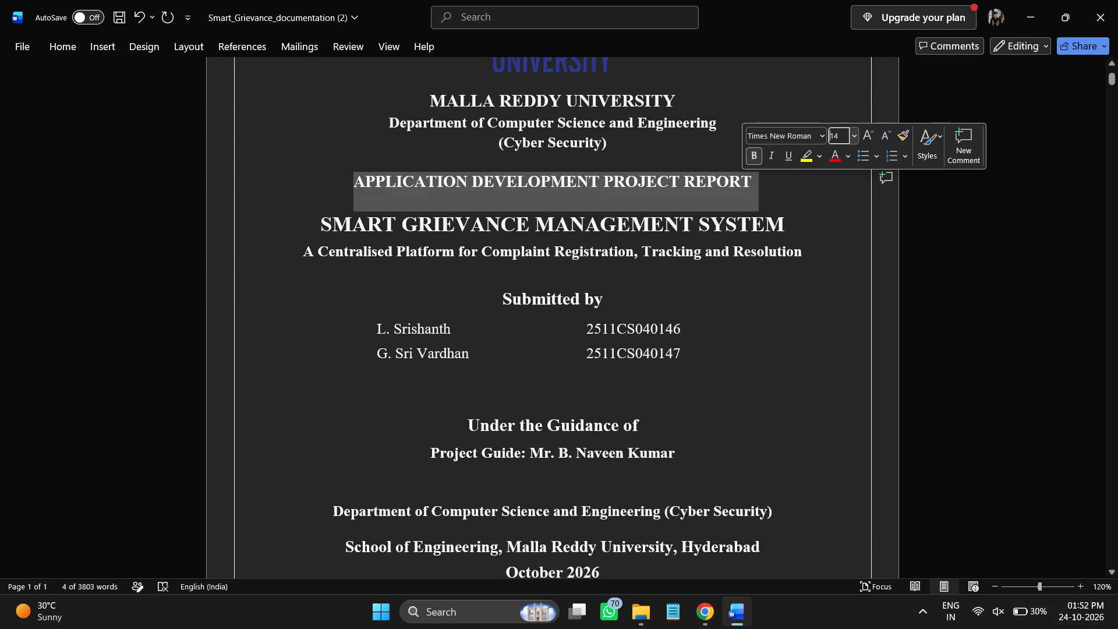
Change the ACKNOWLEDGEMENT page heading to ACKNOWLEDGEMENTS.
{"action": "scroll", "coordinate": [510, 272], "scroll_direction": "down", "scroll_amount": 3}
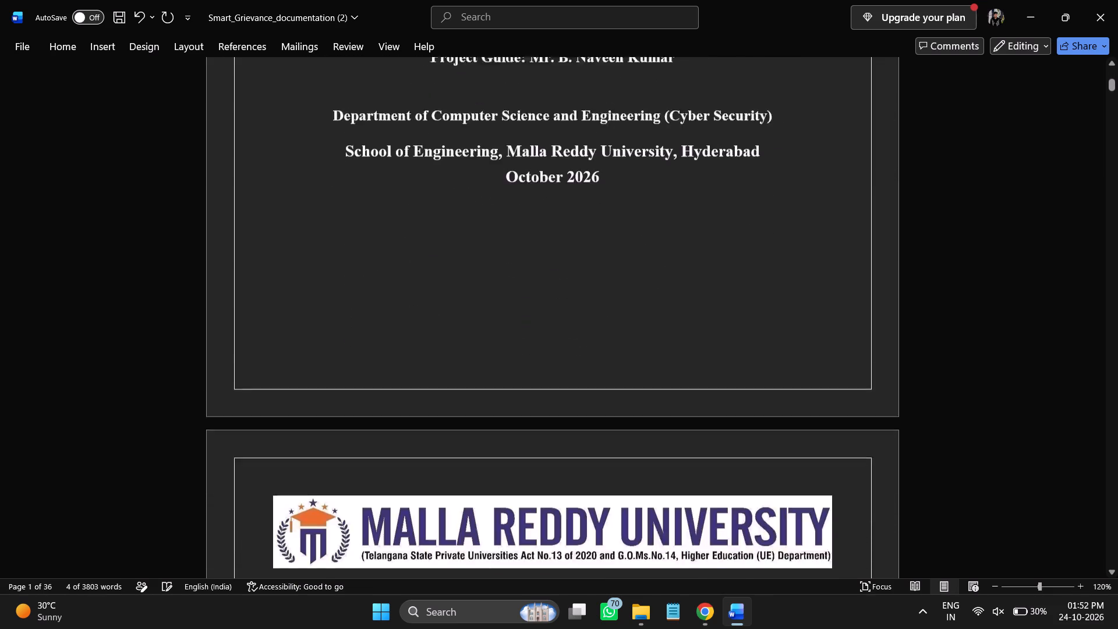
{"action": "scroll", "coordinate": [510, 272], "scroll_direction": "down", "scroll_amount": 5}
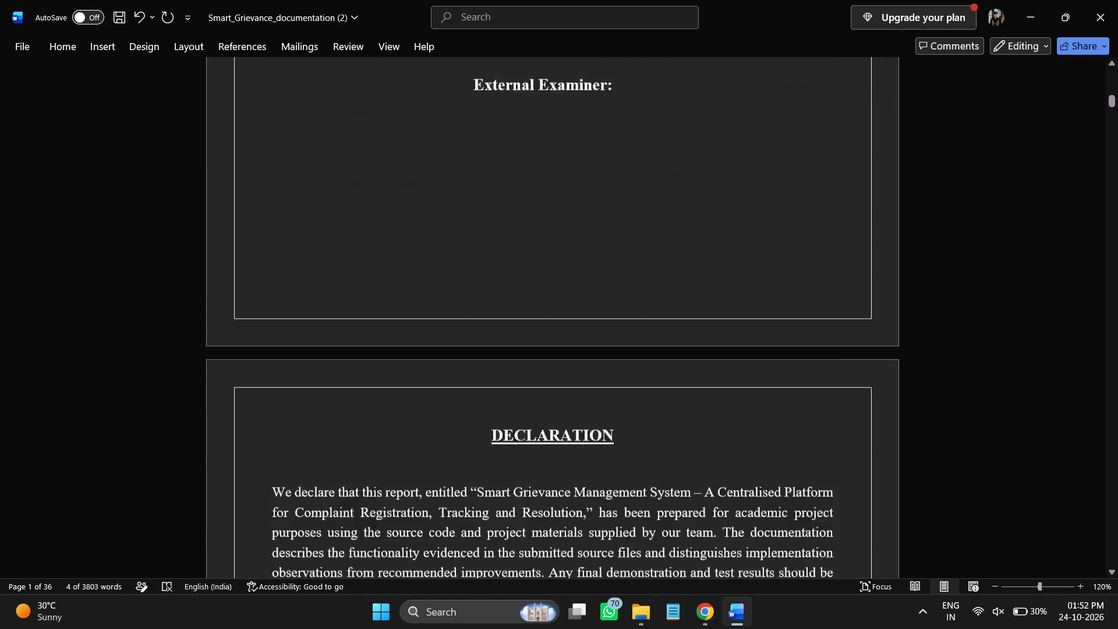
{"action": "scroll", "coordinate": [510, 272], "scroll_direction": "down", "scroll_amount": 3}
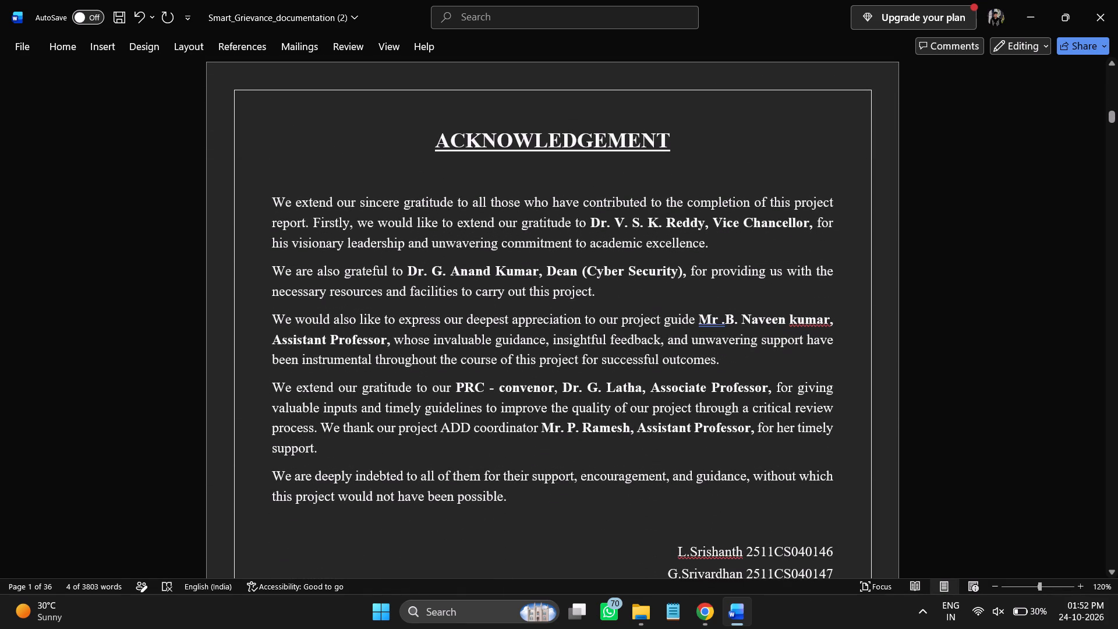
{"action": "left_click", "coordinate": [668, 141]}
{"action": "key", "text": "shift+s"}
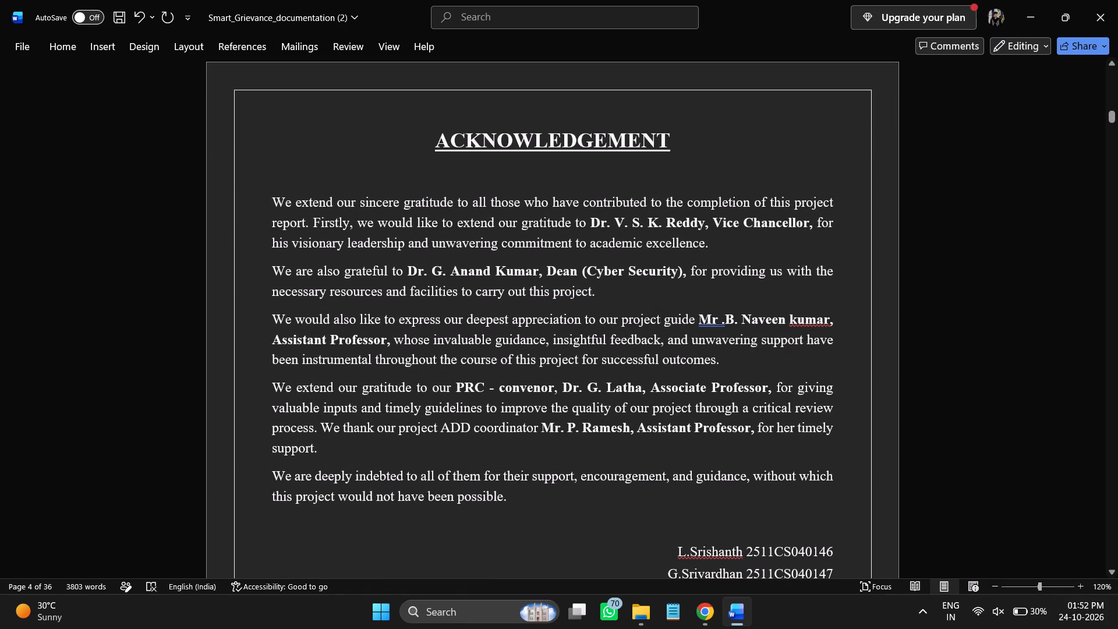
Delete the word ADD before "coordinator" in the fourth paragraph of the acknowledgements, keeping a single space.
{"action": "left_click", "coordinate": [472, 425]}
{"action": "key", "text": "BackSpace"}
{"action": "key", "text": "BackSpace"}
{"action": "key", "text": "BackSpace"}
{"action": "key", "text": "BackSpace"}
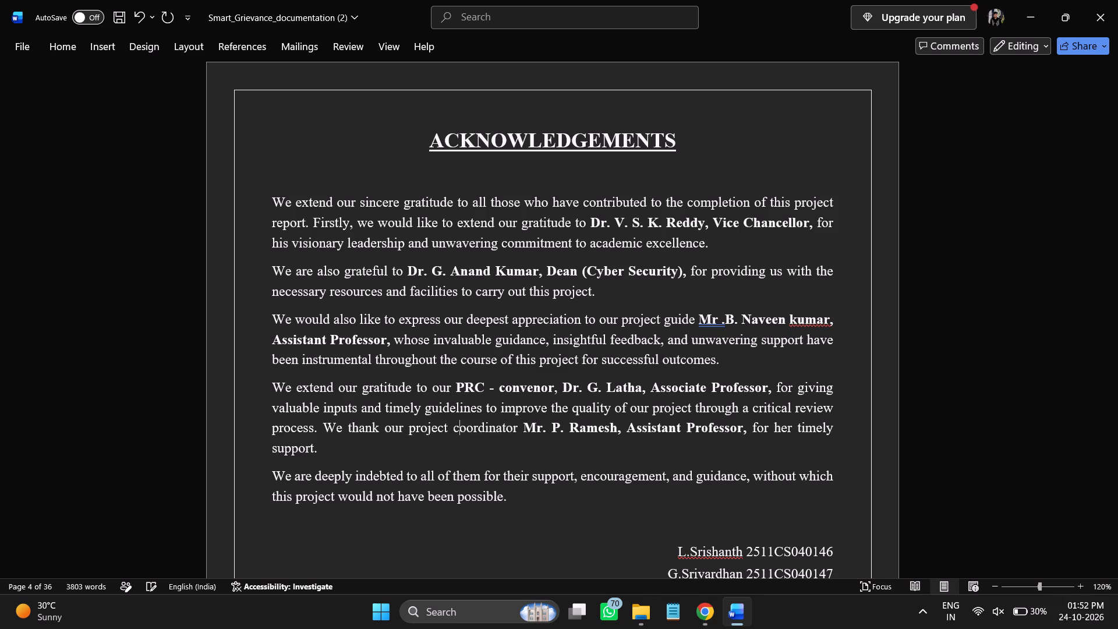
{"action": "key", "text": "BackSpace"}
{"action": "key", "text": "space"}
Skim the report from the end of the acknowledgements through the abstract, chapters and screenshots to the References page.
{"action": "scroll", "coordinate": [472, 425], "scroll_direction": "down", "scroll_amount": 4}
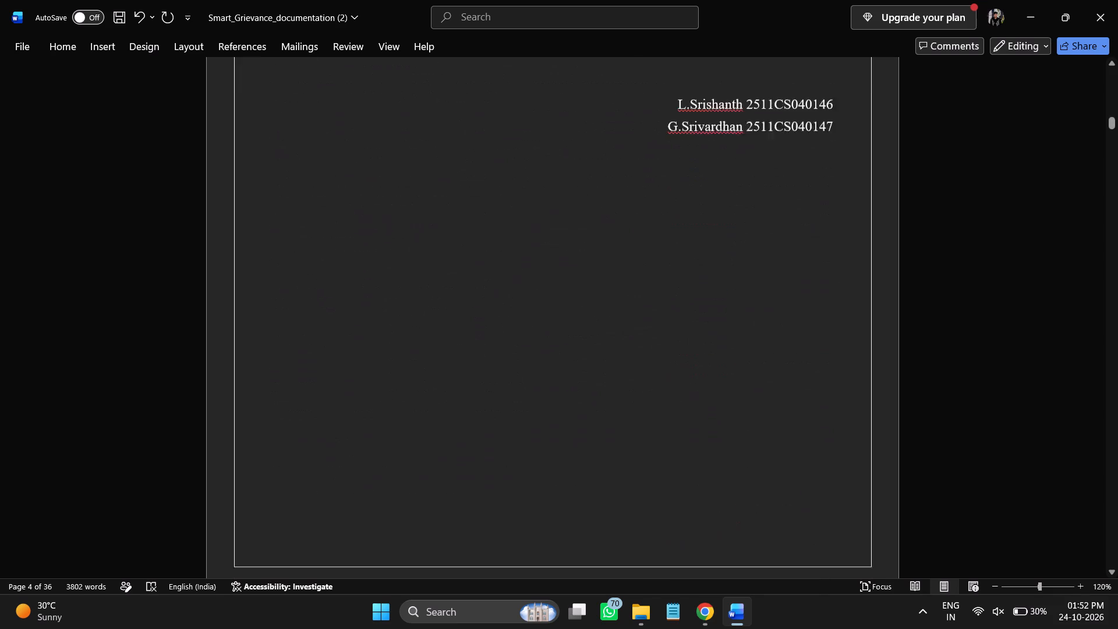
{"action": "scroll", "coordinate": [472, 425], "scroll_direction": "down", "scroll_amount": 9}
{"action": "scroll", "coordinate": [472, 425], "scroll_direction": "up", "scroll_amount": 1}
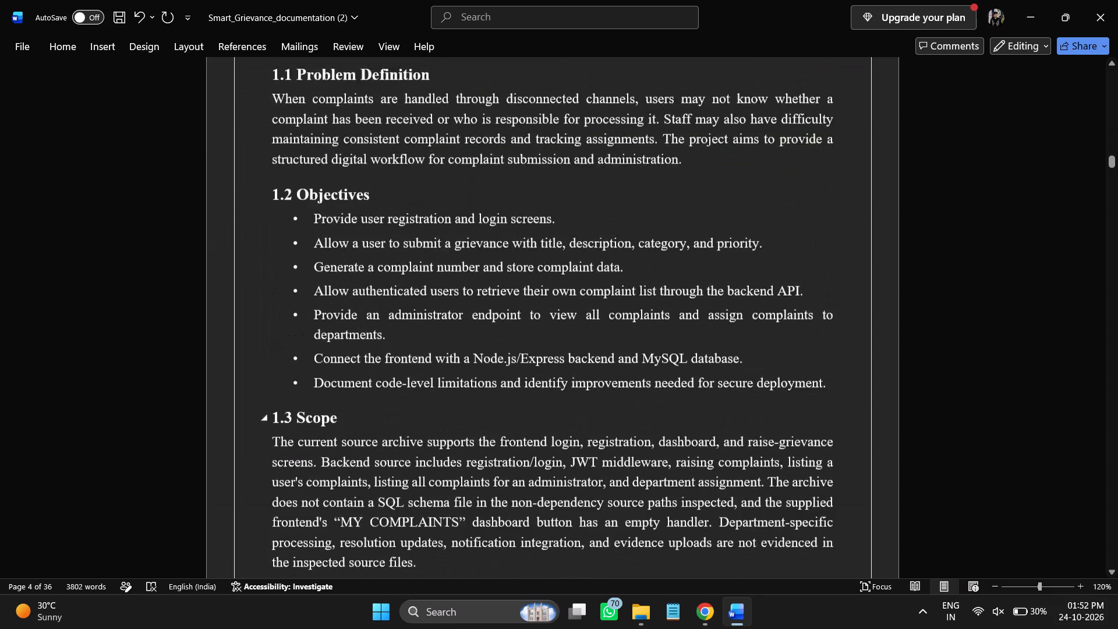
{"action": "scroll", "coordinate": [472, 425], "scroll_direction": "up", "scroll_amount": 2}
{"action": "scroll", "coordinate": [472, 425], "scroll_direction": "down", "scroll_amount": 5}
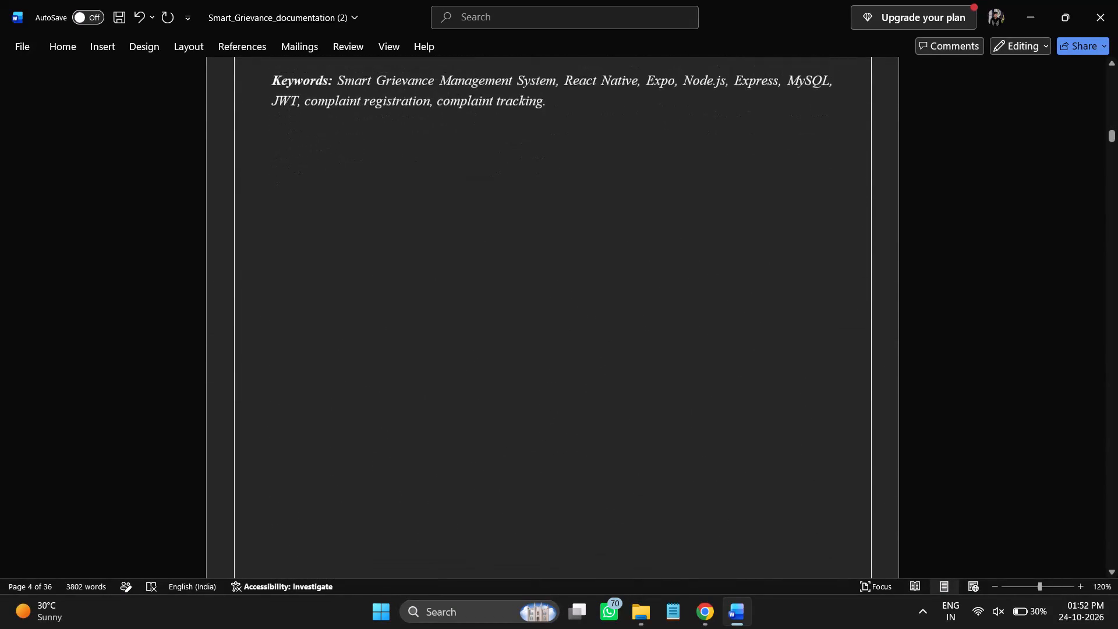
{"action": "scroll", "coordinate": [472, 425], "scroll_direction": "down", "scroll_amount": 8}
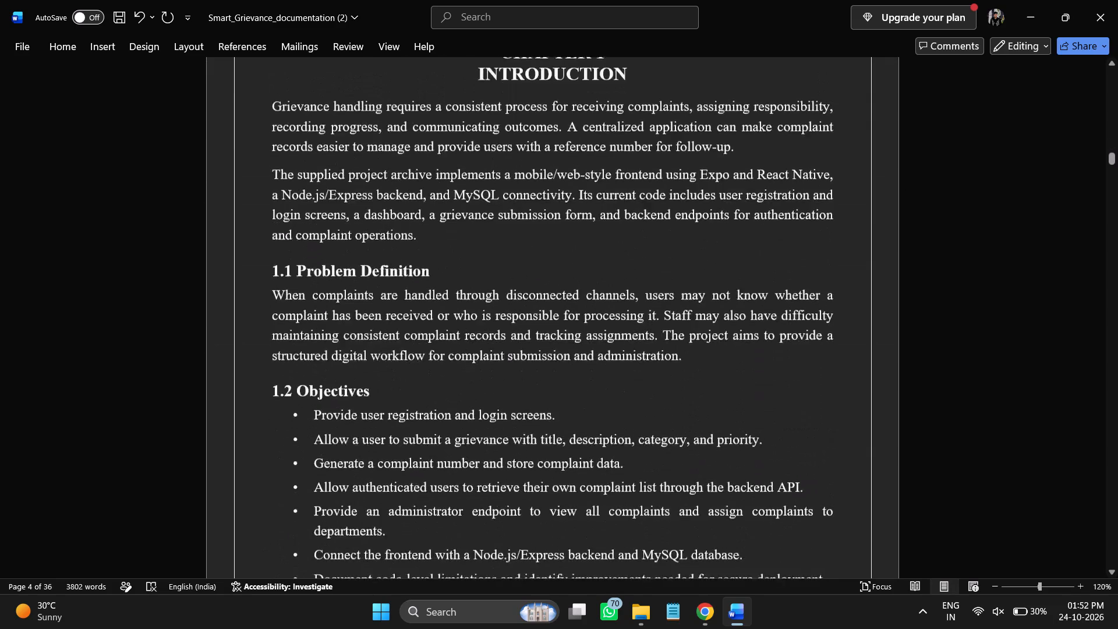
{"action": "scroll", "coordinate": [472, 425], "scroll_direction": "down", "scroll_amount": 9}
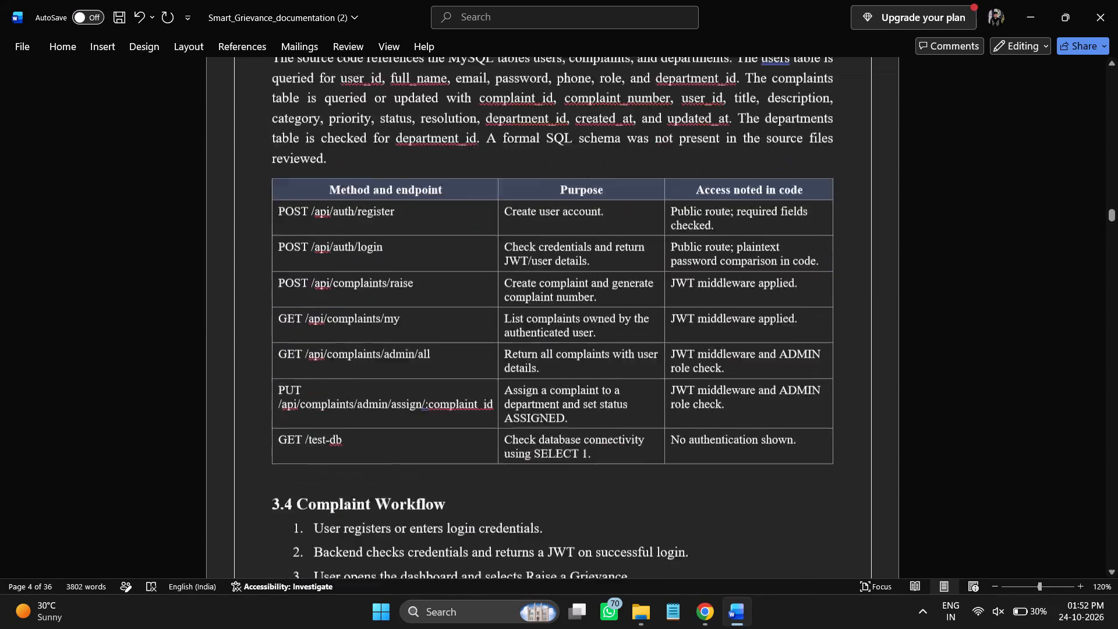
{"action": "scroll", "coordinate": [472, 425], "scroll_direction": "down", "scroll_amount": 12}
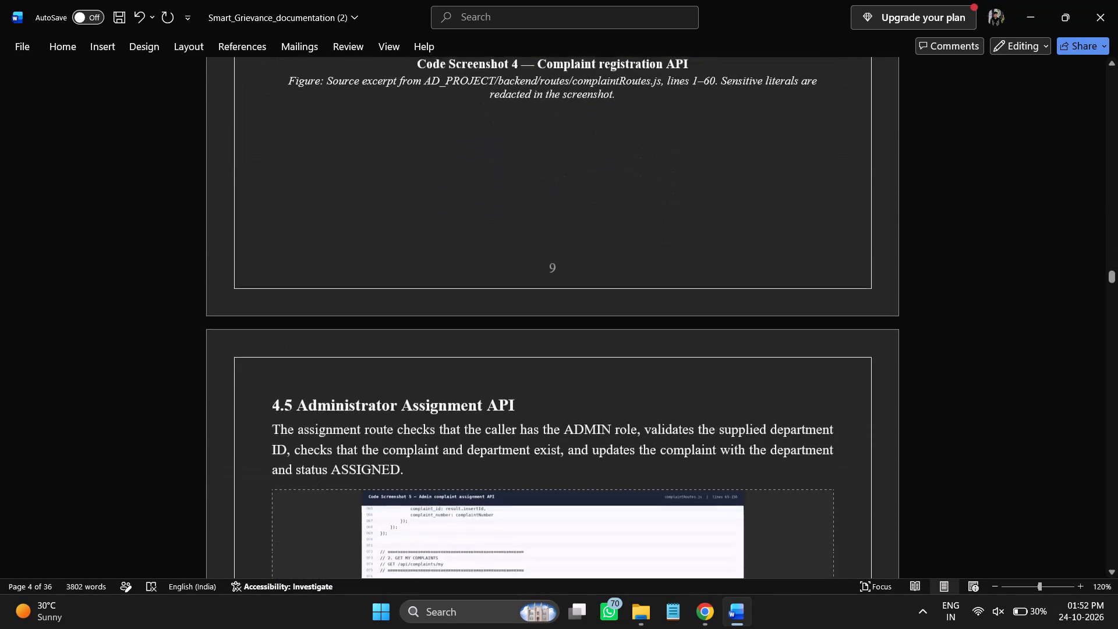
{"action": "scroll", "coordinate": [472, 425], "scroll_direction": "down", "scroll_amount": 9}
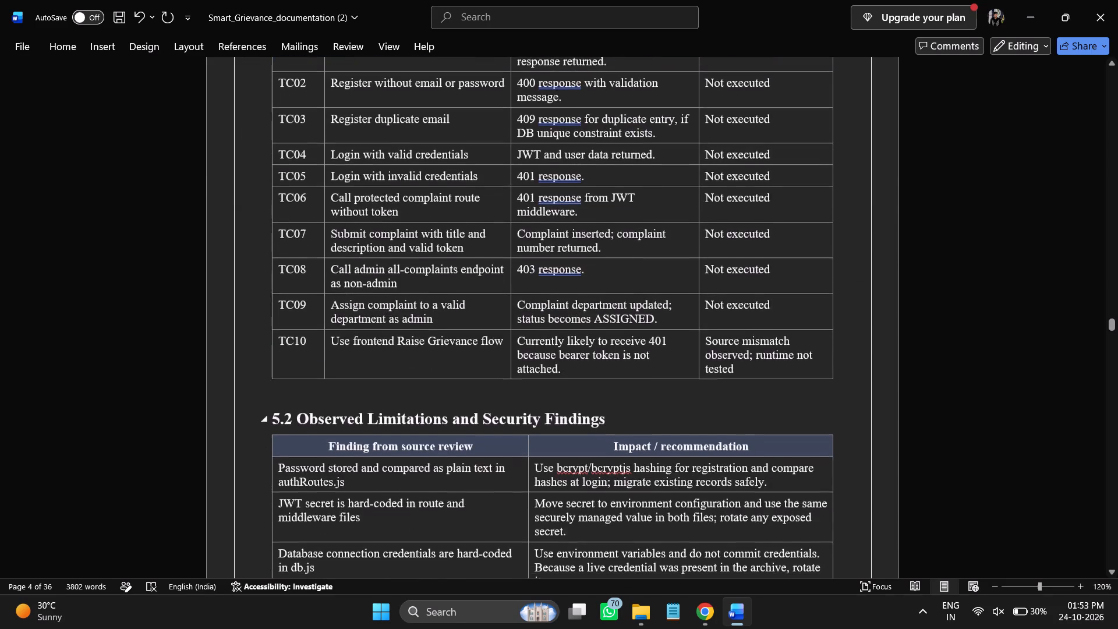
{"action": "scroll", "coordinate": [472, 425], "scroll_direction": "down", "scroll_amount": 11}
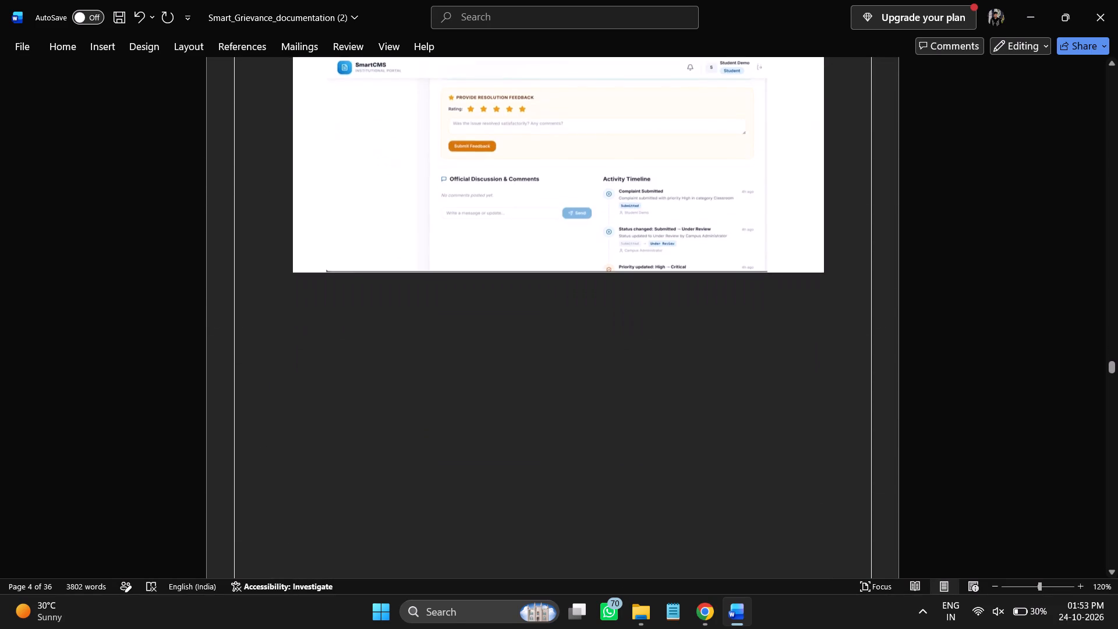
{"action": "scroll", "coordinate": [472, 425], "scroll_direction": "down", "scroll_amount": 6}
Save the document and turn on AutoSave by uploading it to the personal OneDrive.
{"action": "key", "text": "ctrl+s"}
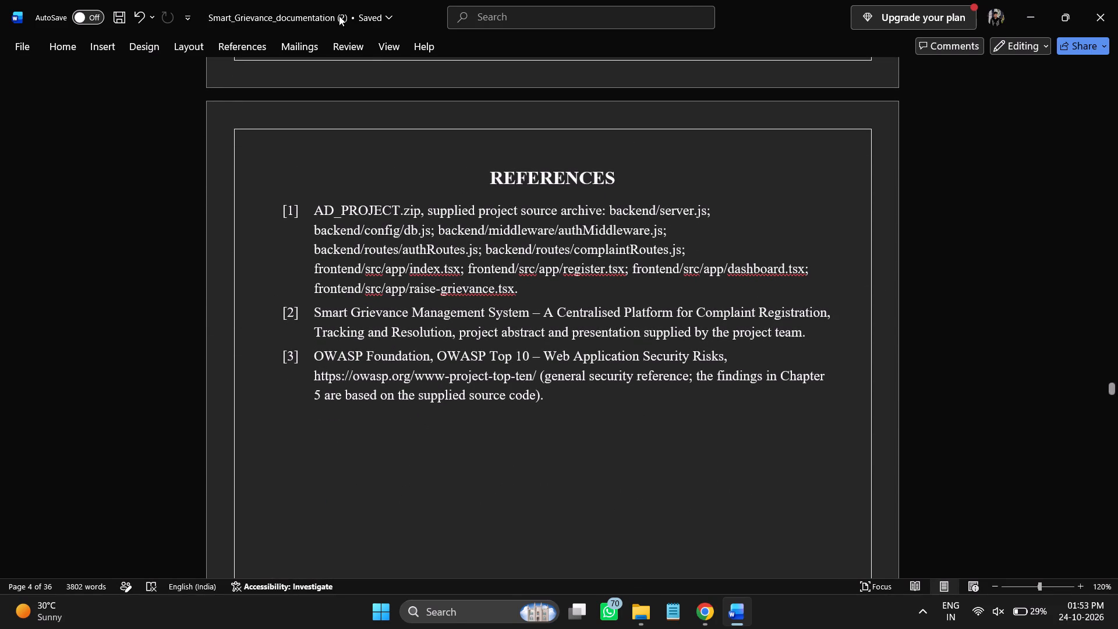
{"action": "left_click", "coordinate": [90, 10]}
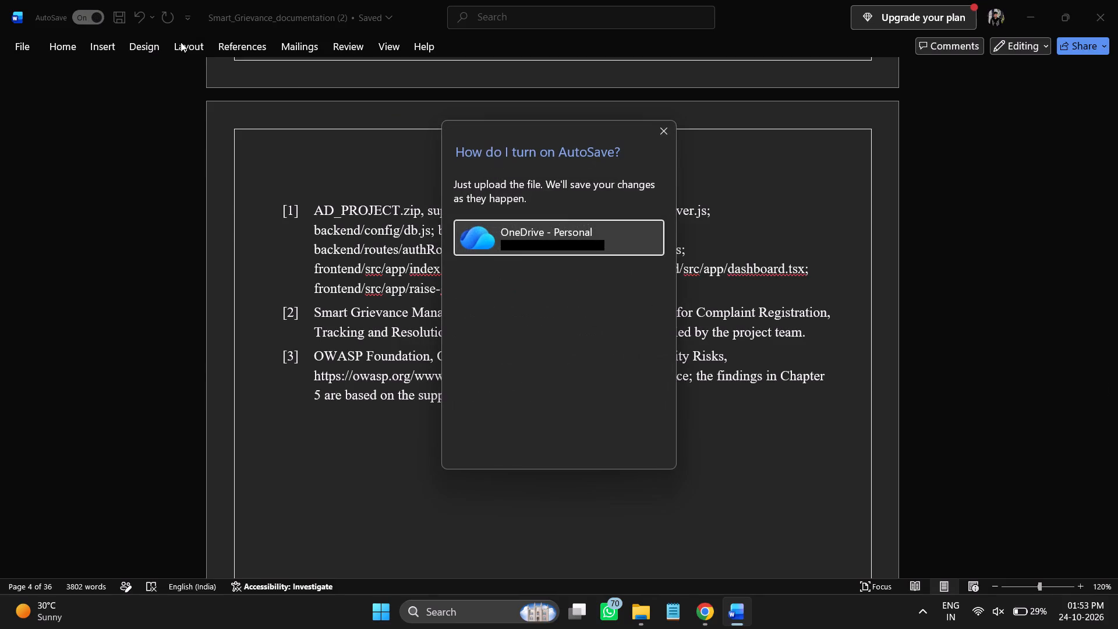
{"action": "left_click", "coordinate": [519, 245]}
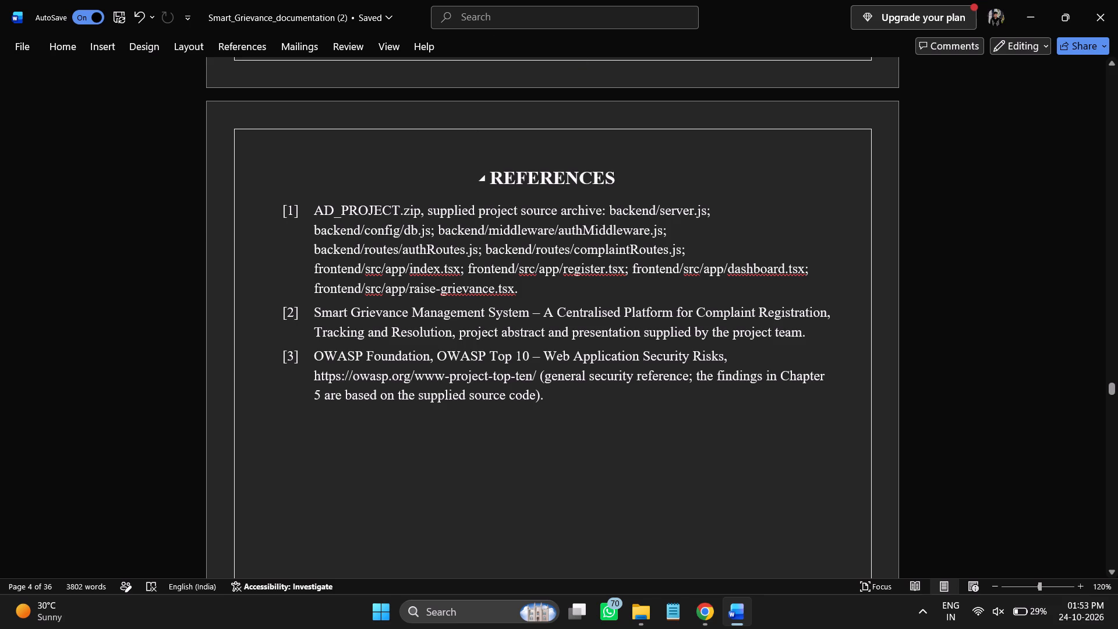
{"action": "scroll", "coordinate": [646, 186], "scroll_direction": "up", "scroll_amount": 1}
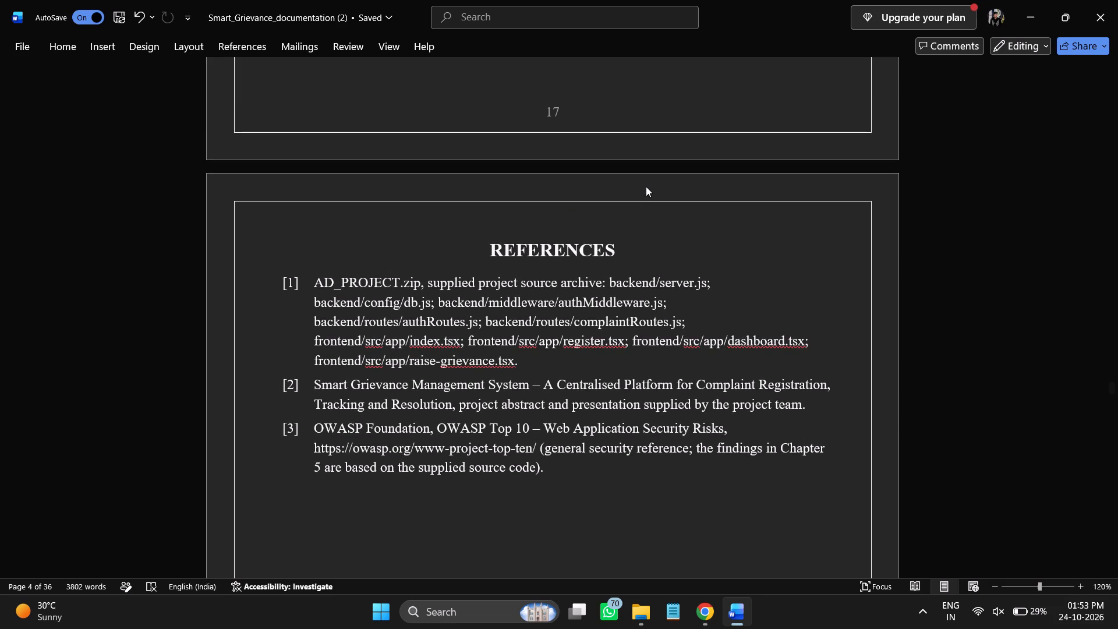
Skim the report backward from the References page through the chapters and code screenshots to the Chapter 1 introduction.
{"action": "scroll", "coordinate": [646, 186], "scroll_direction": "up", "scroll_amount": 7}
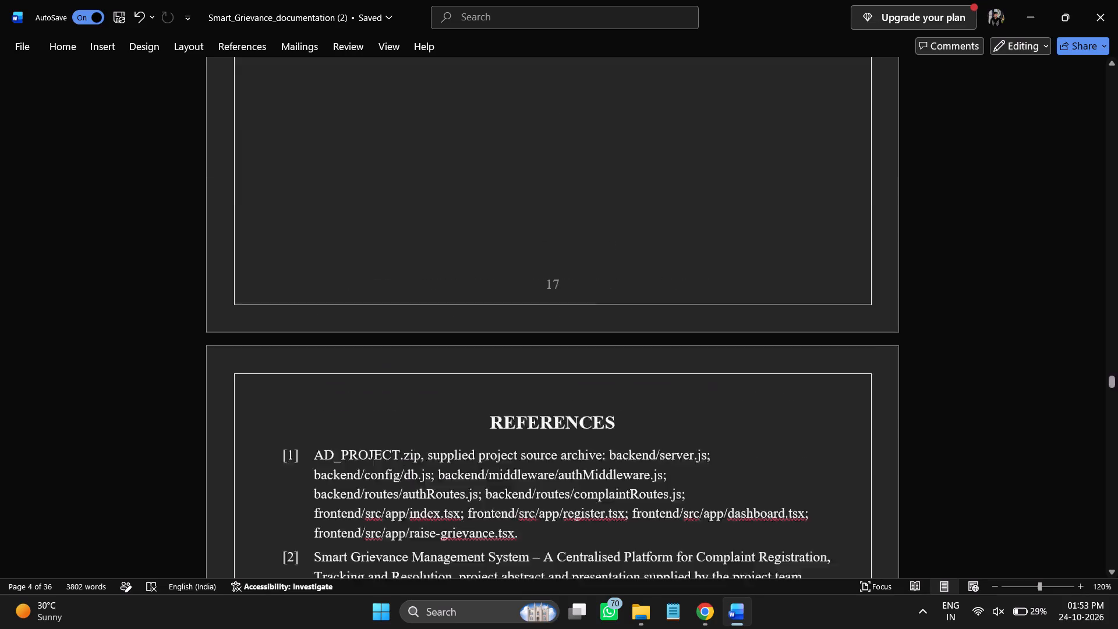
{"action": "scroll", "coordinate": [646, 186], "scroll_direction": "up", "scroll_amount": 9}
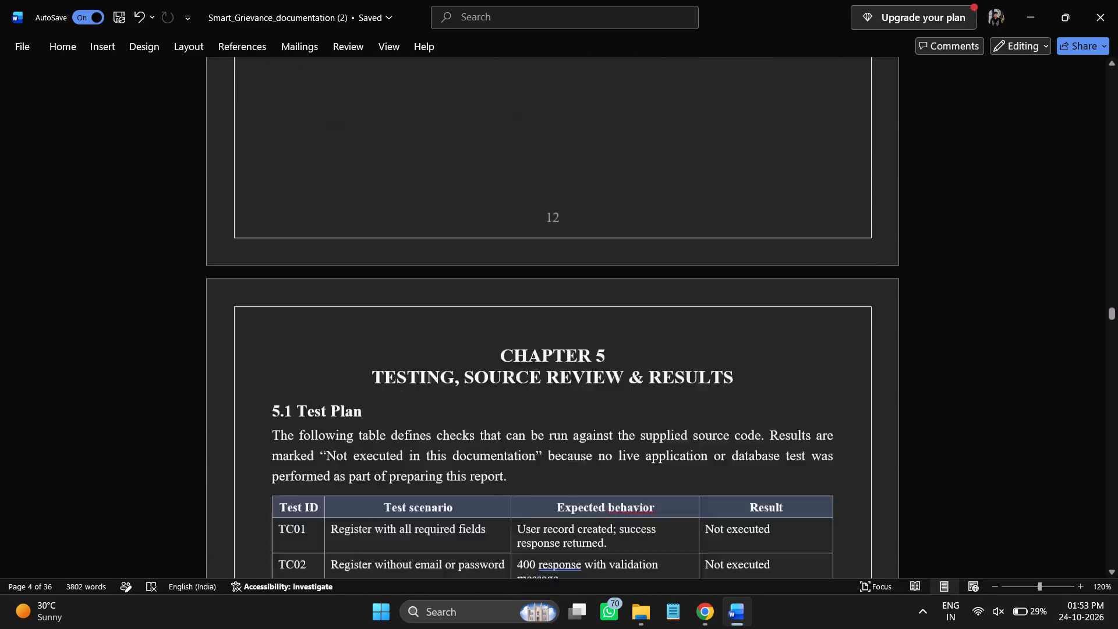
{"action": "scroll", "coordinate": [646, 186], "scroll_direction": "up", "scroll_amount": 11}
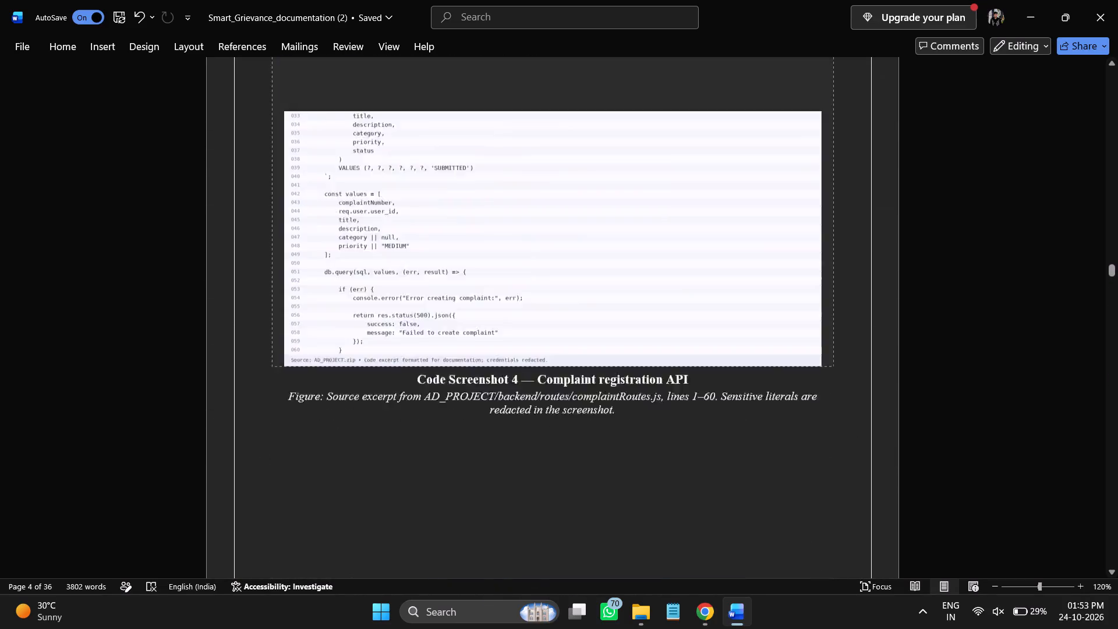
{"action": "scroll", "coordinate": [646, 186], "scroll_direction": "up", "scroll_amount": 5}
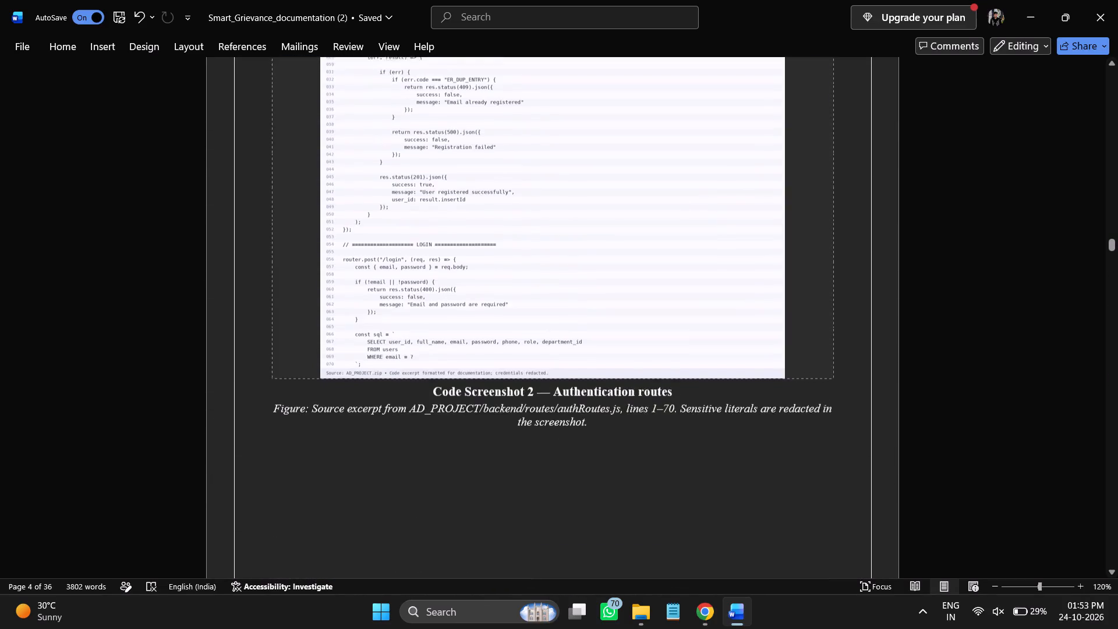
{"action": "scroll", "coordinate": [646, 186], "scroll_direction": "up", "scroll_amount": 4}
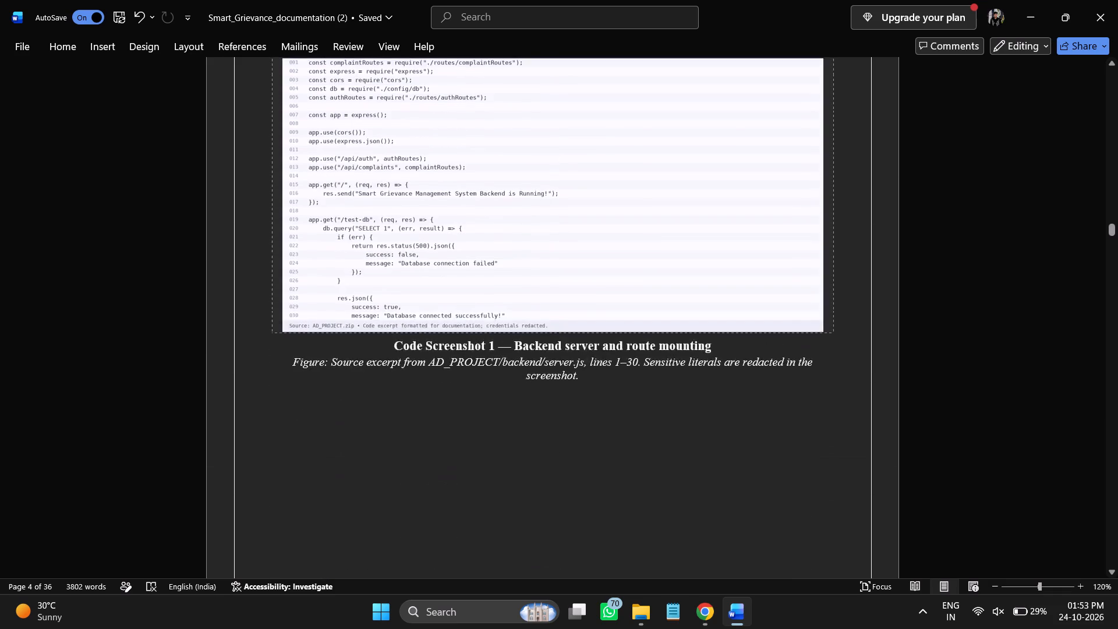
{"action": "scroll", "coordinate": [646, 186], "scroll_direction": "up", "scroll_amount": 9}
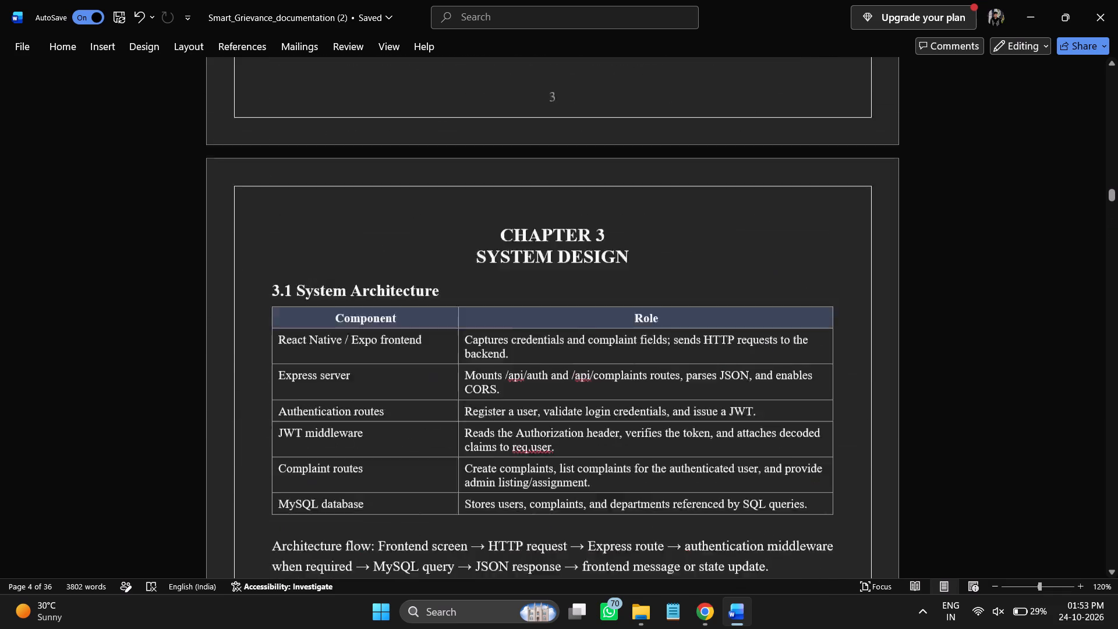
{"action": "scroll", "coordinate": [646, 186], "scroll_direction": "up", "scroll_amount": 3}
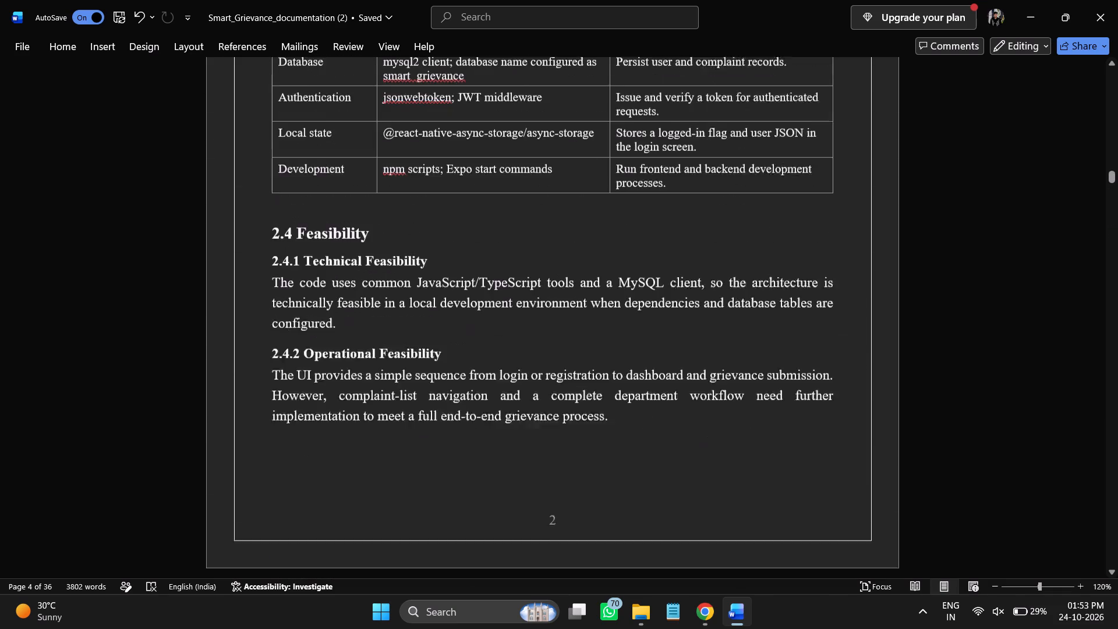
{"action": "scroll", "coordinate": [646, 186], "scroll_direction": "up", "scroll_amount": 5}
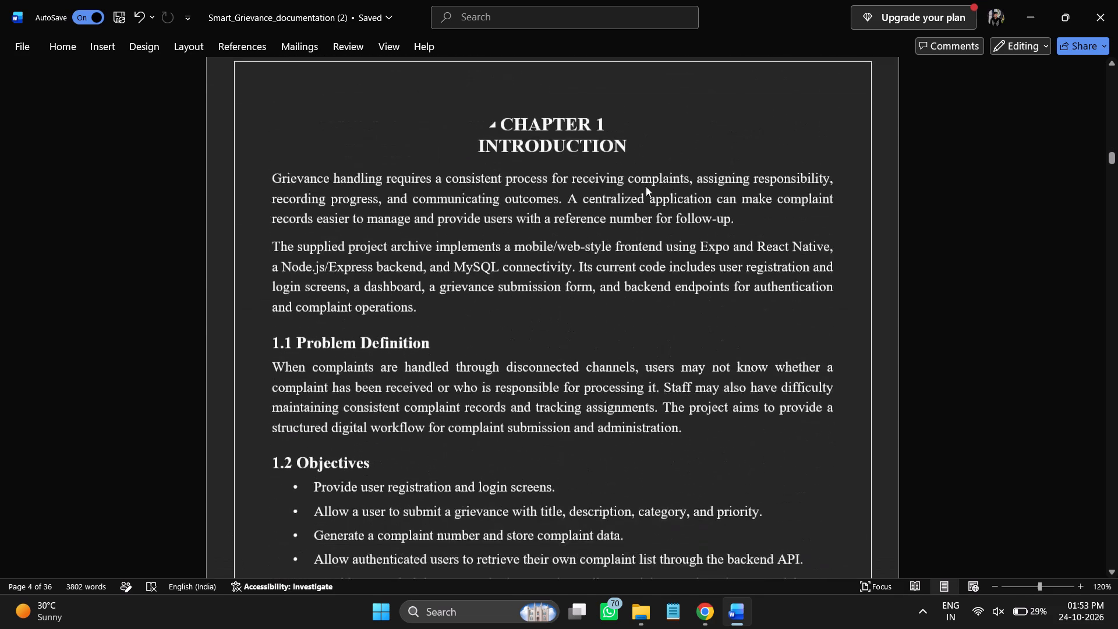
Examine the page layout of the 2.4 Feasibility subsections and the start of Chapter 3 for poorly filled pages.
{"action": "scroll", "coordinate": [646, 186], "scroll_direction": "down", "scroll_amount": 14}
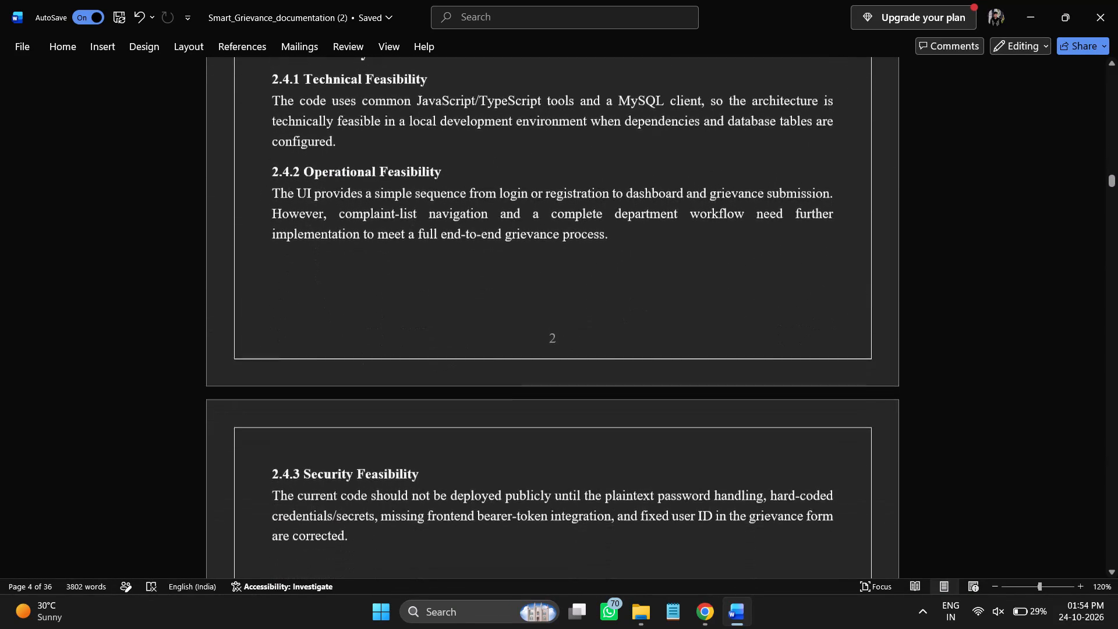
{"action": "scroll", "coordinate": [646, 186], "scroll_direction": "down", "scroll_amount": 6}
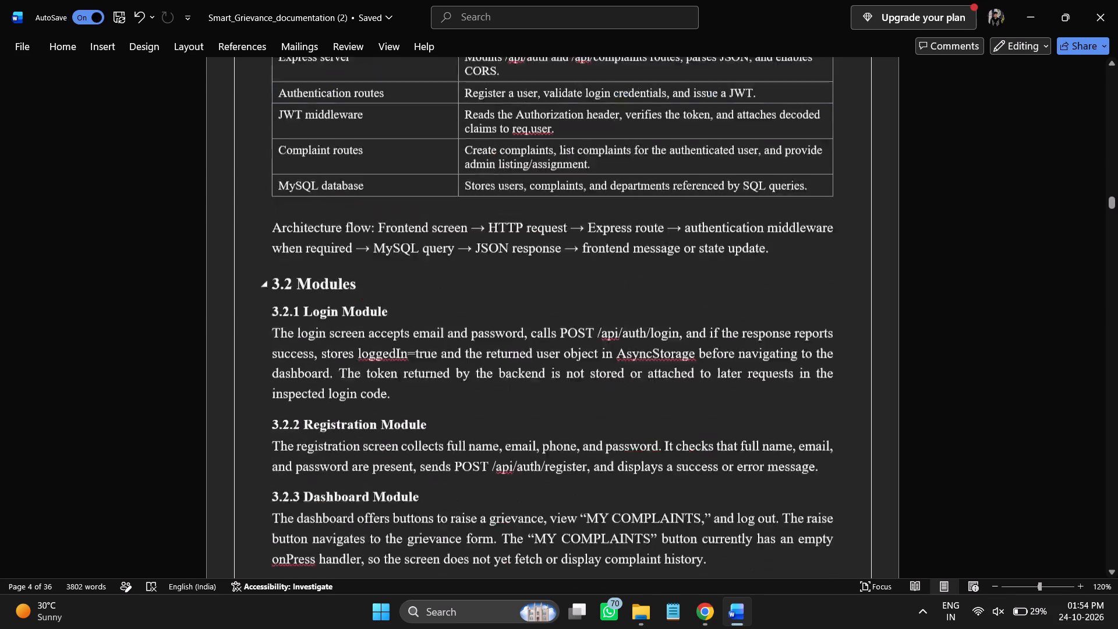
{"action": "scroll", "coordinate": [646, 186], "scroll_direction": "down", "scroll_amount": 2}
{"action": "scroll", "coordinate": [646, 186], "scroll_direction": "up", "scroll_amount": 1}
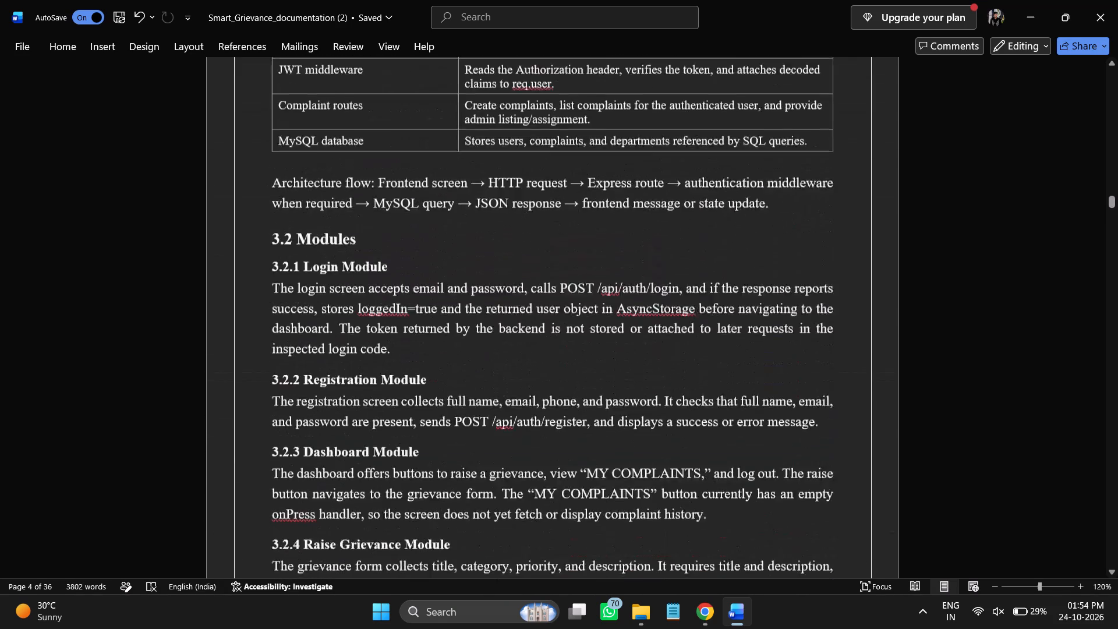
{"action": "scroll", "coordinate": [646, 186], "scroll_direction": "up", "scroll_amount": 8}
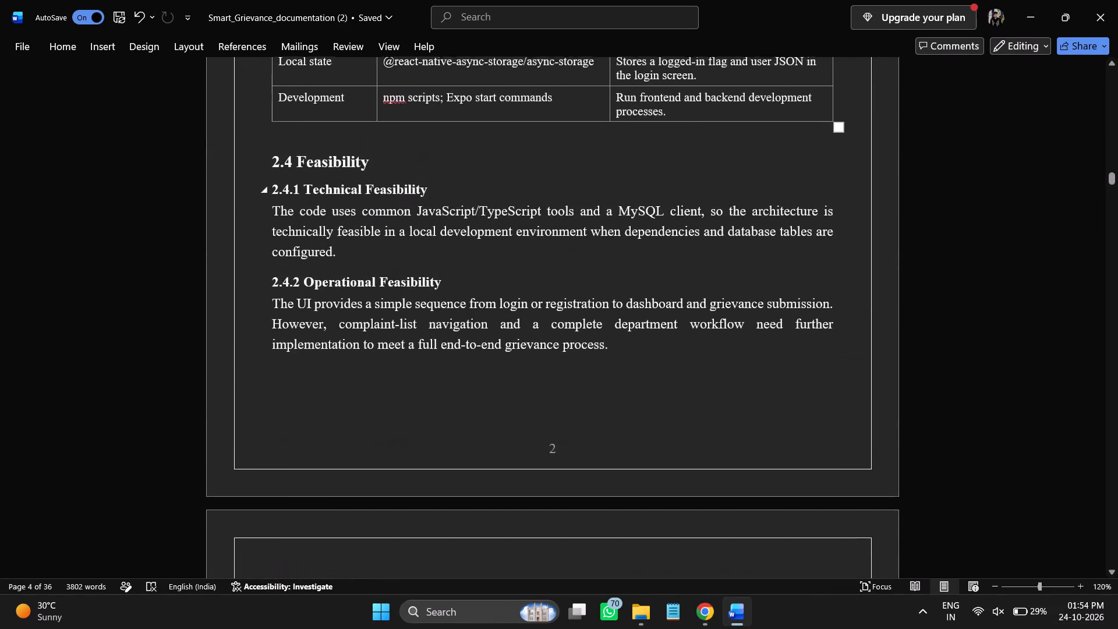
Copy the 2.4.3 Security Feasibility heading together with its paragraph.
{"action": "scroll", "coordinate": [646, 186], "scroll_direction": "down", "scroll_amount": 1}
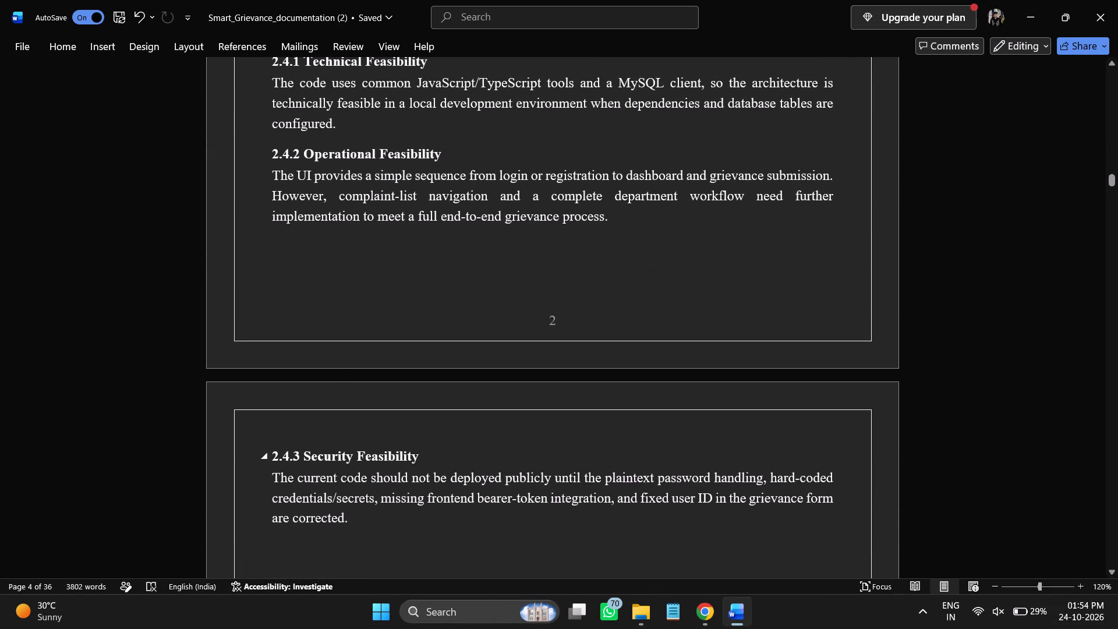
{"action": "left_click_drag", "start_coordinate": [270, 458], "coordinate": [355, 522]}
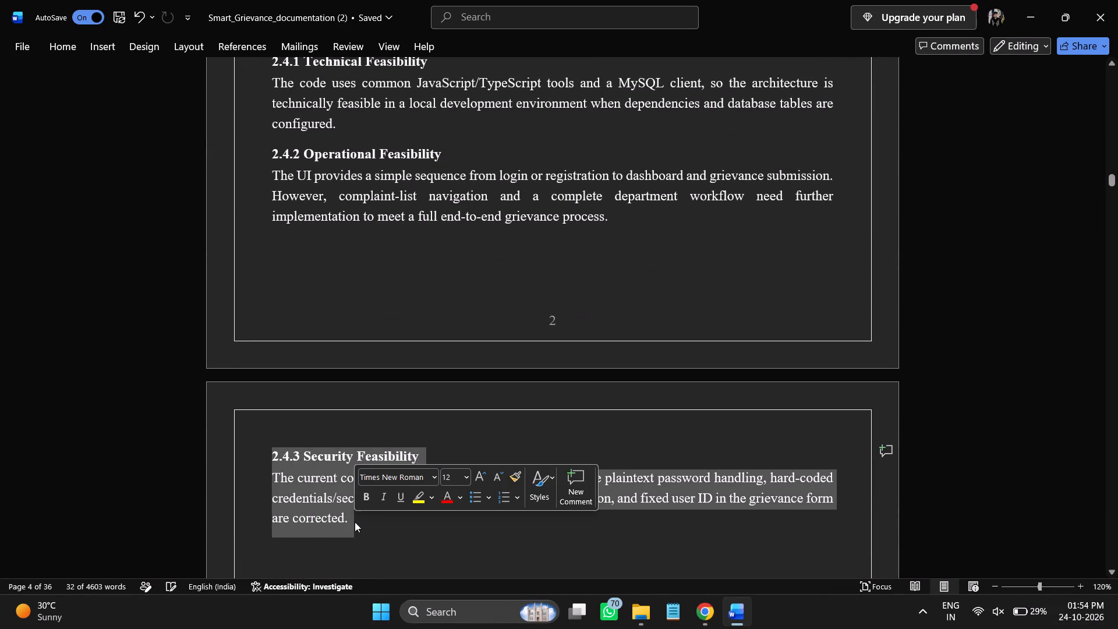
{"action": "key", "text": "ctrl+c"}
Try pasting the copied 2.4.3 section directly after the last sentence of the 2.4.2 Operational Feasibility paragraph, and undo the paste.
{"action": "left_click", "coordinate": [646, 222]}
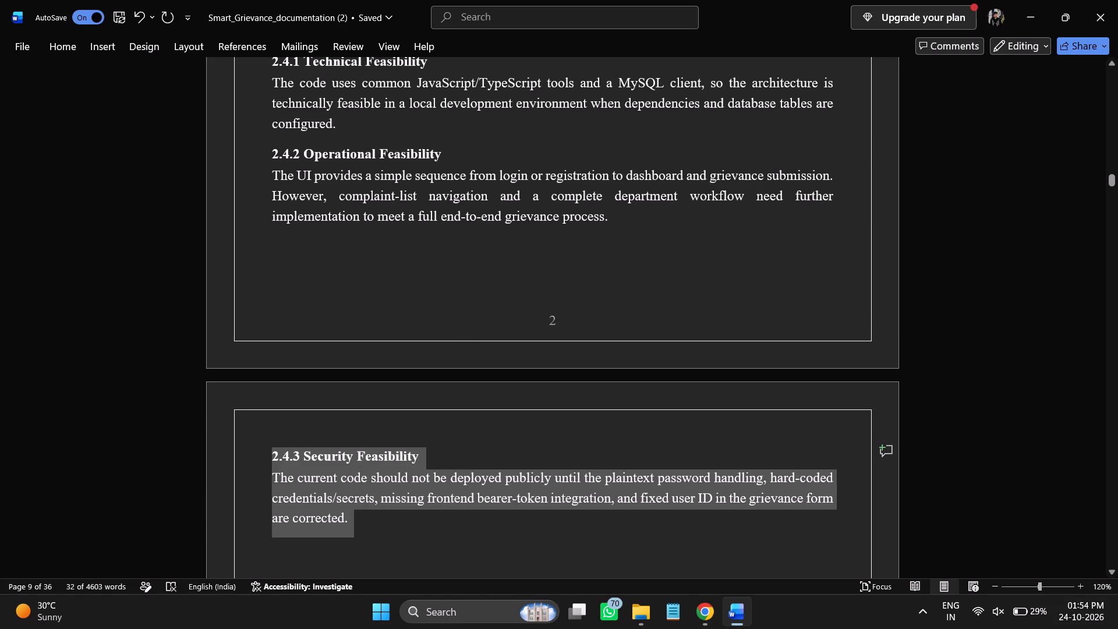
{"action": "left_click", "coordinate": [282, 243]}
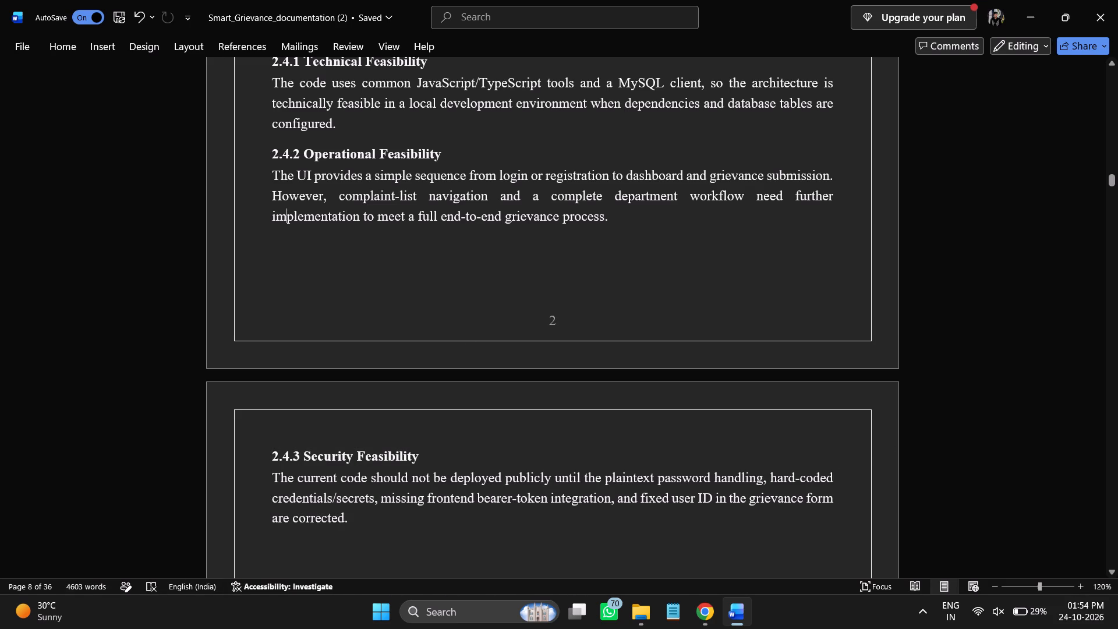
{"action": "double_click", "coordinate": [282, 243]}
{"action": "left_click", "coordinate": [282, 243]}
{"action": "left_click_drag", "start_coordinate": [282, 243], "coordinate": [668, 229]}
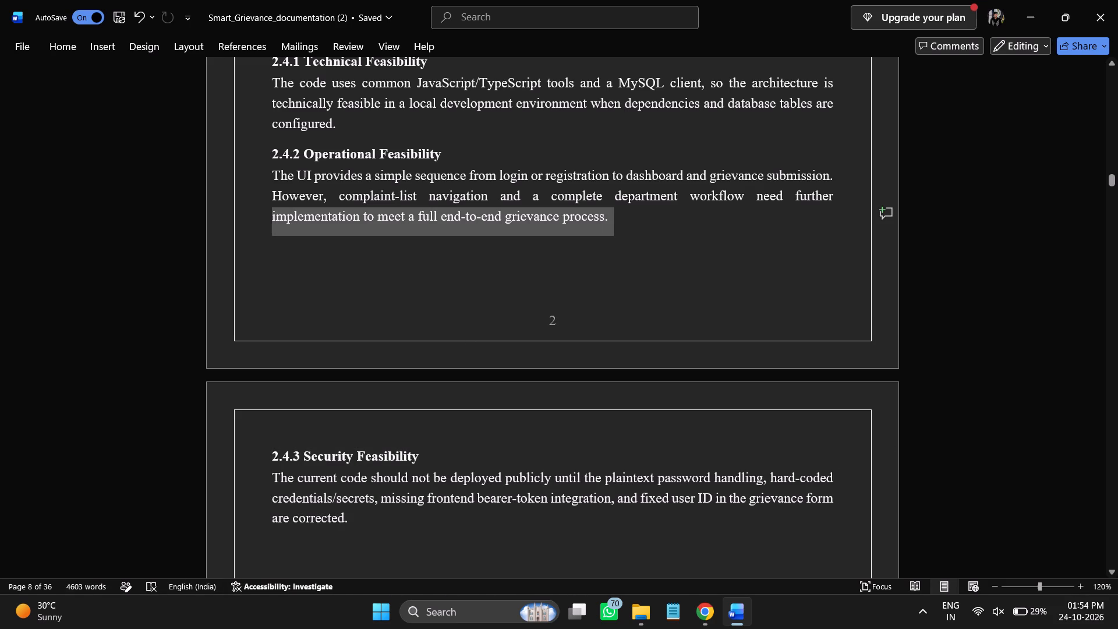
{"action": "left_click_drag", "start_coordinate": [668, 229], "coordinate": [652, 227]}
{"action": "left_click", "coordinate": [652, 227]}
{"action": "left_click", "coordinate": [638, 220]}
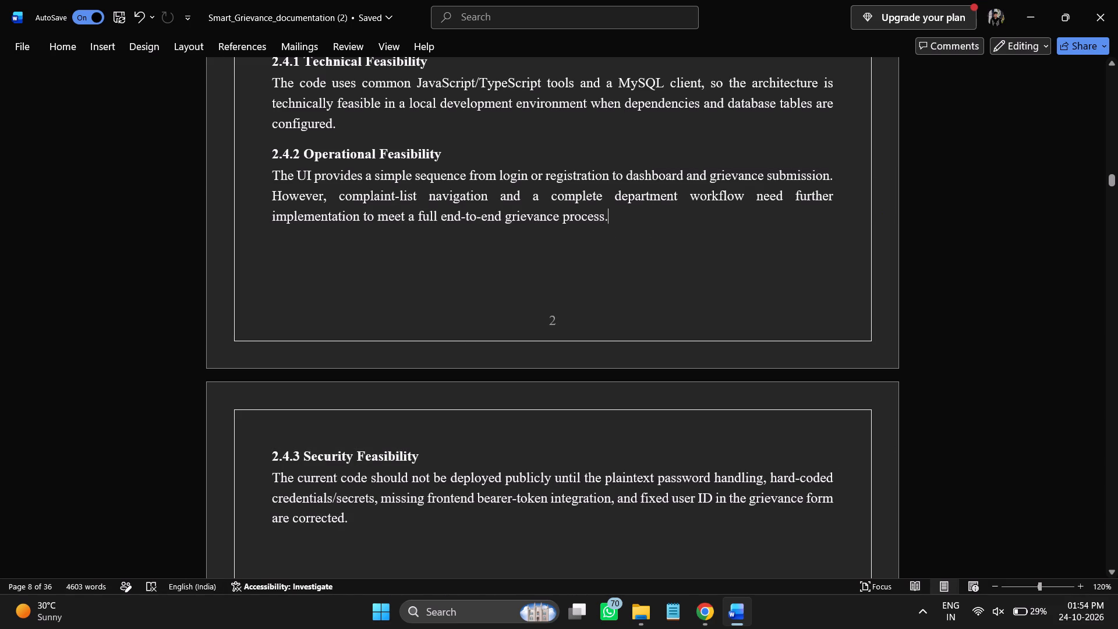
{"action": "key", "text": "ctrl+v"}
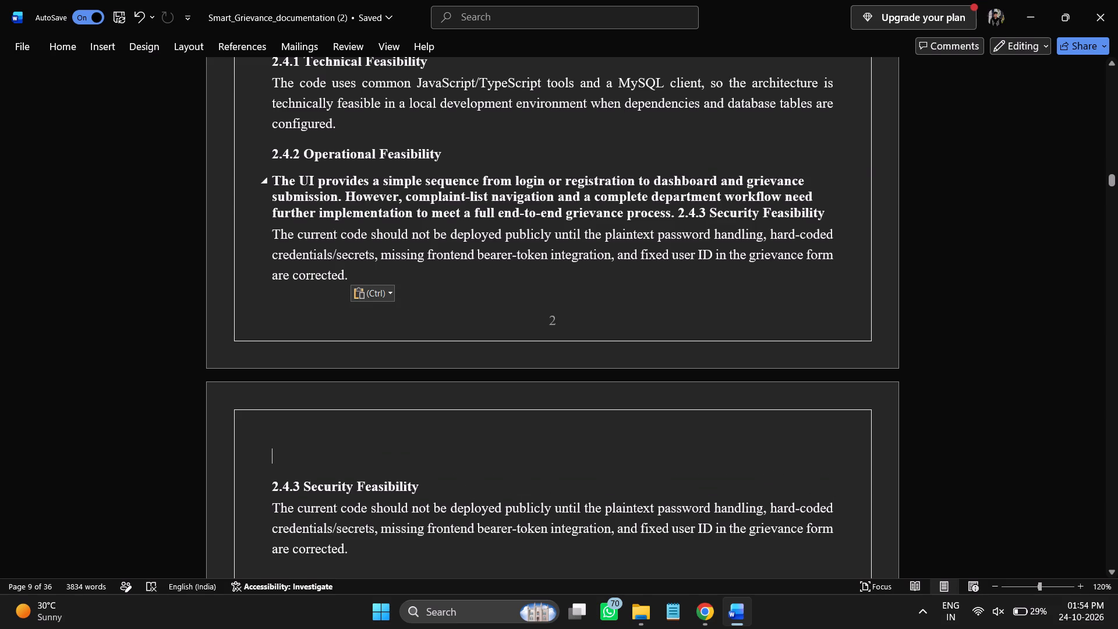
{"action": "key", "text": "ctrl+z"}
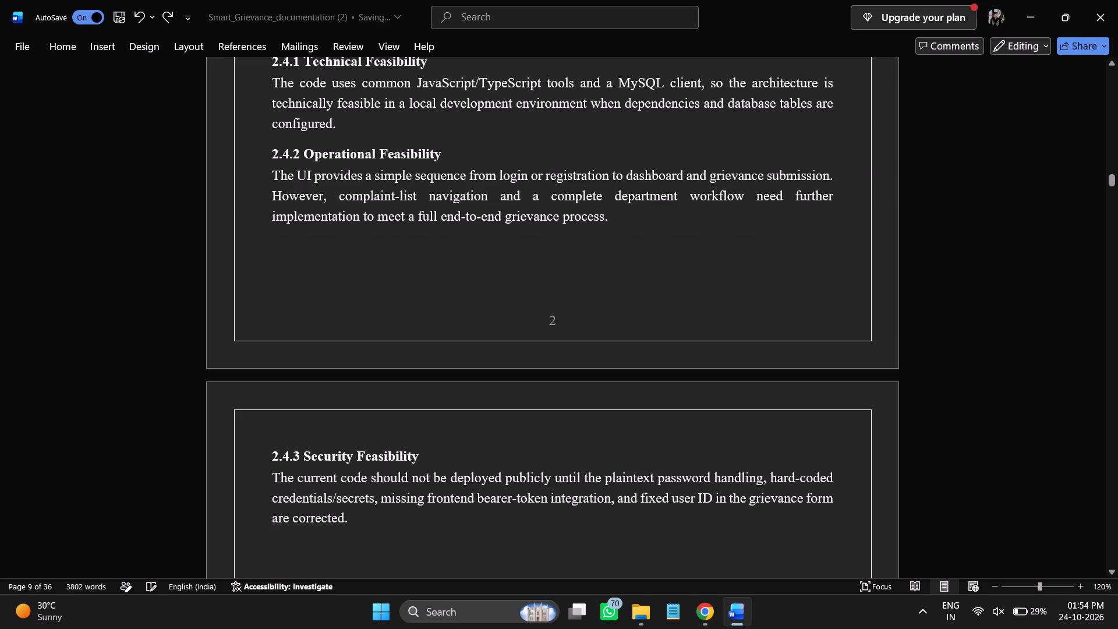
Add a space at the end of the 2.4.2 Operational Feasibility paragraph and paste the copied 2.4.3 section there.
{"action": "left_click", "coordinate": [636, 238]}
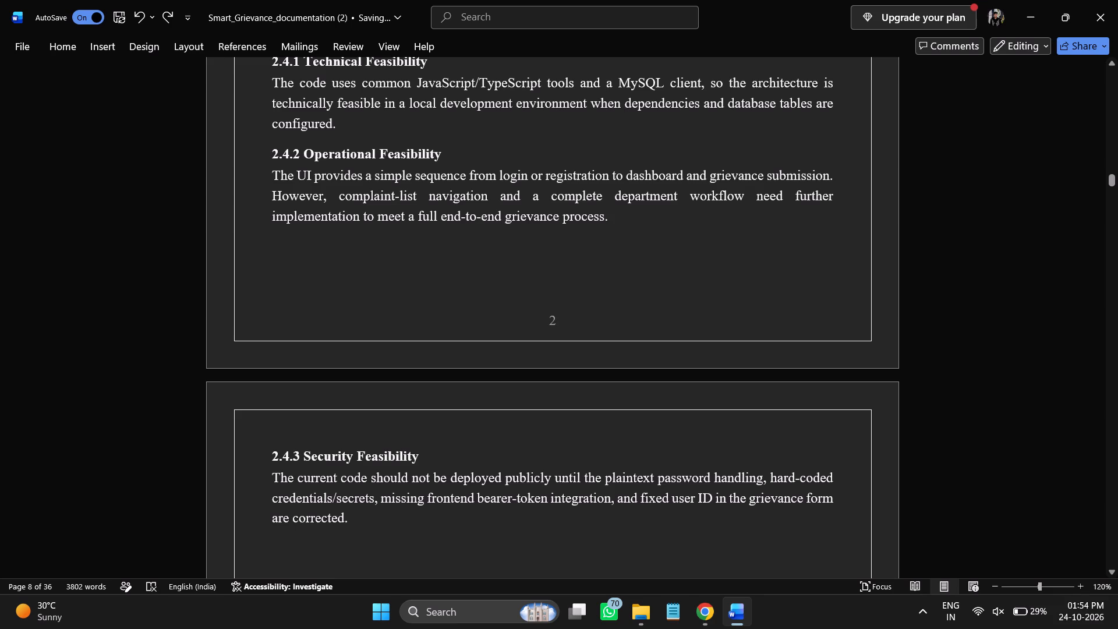
{"action": "key", "text": "space"}
{"action": "key", "text": "ctrl+v"}
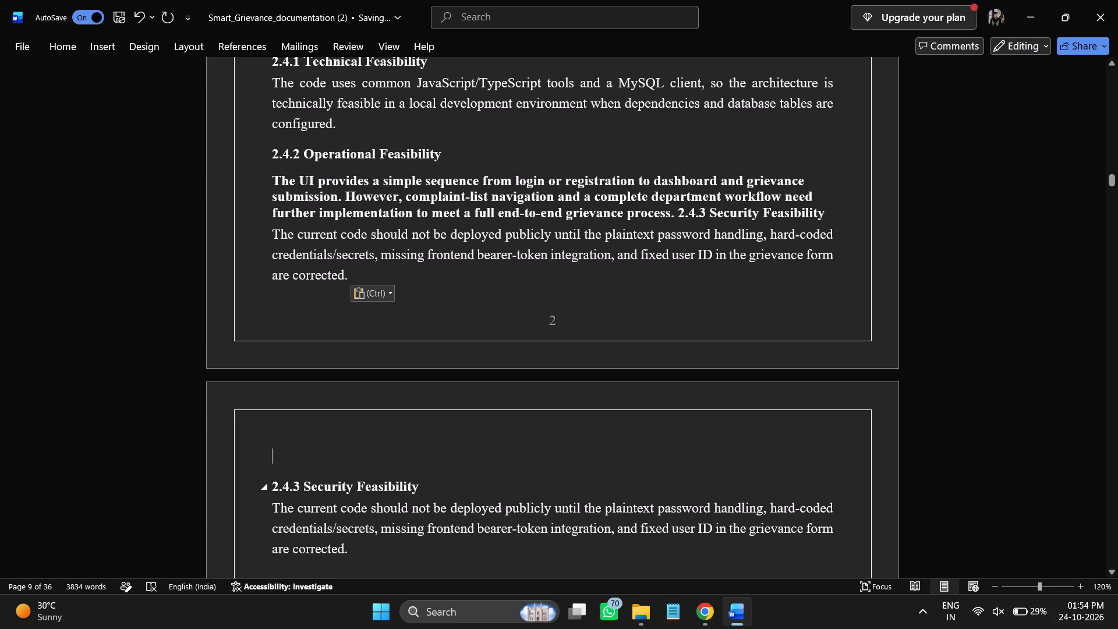
Delete the original 2.4.3 Security Feasibility section and the empty lines before Chapter 3, removing the extra page.
{"action": "left_click_drag", "start_coordinate": [277, 478], "coordinate": [366, 551]}
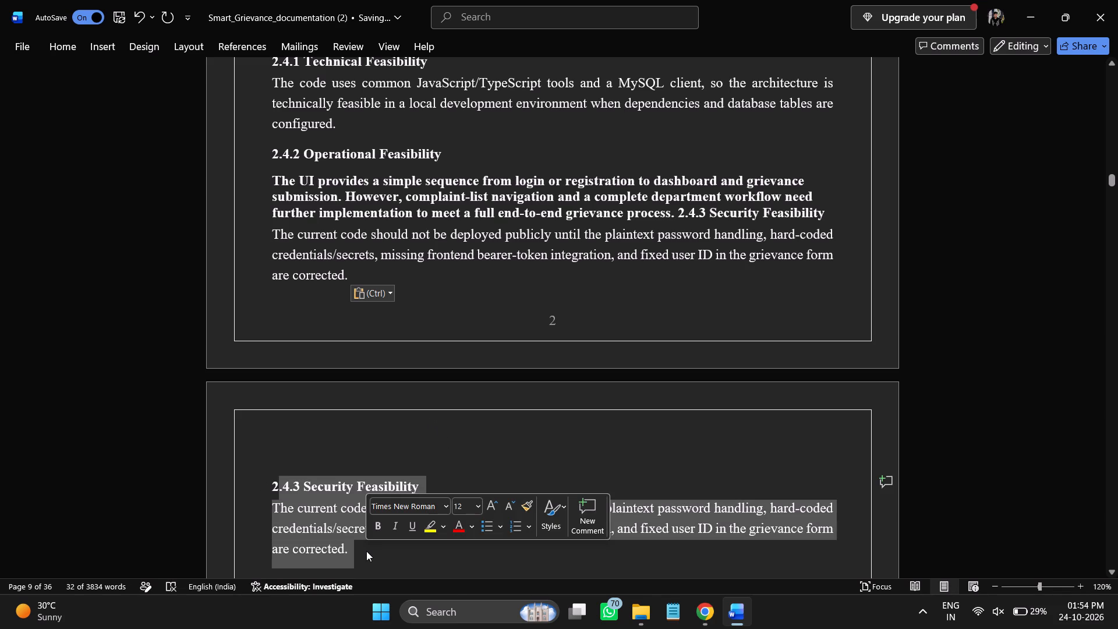
{"action": "key", "text": "BackSpace"}
{"action": "key", "text": "BackSpace"}
{"action": "key", "text": "BackSpace"}
{"action": "key", "text": "BackSpace"}
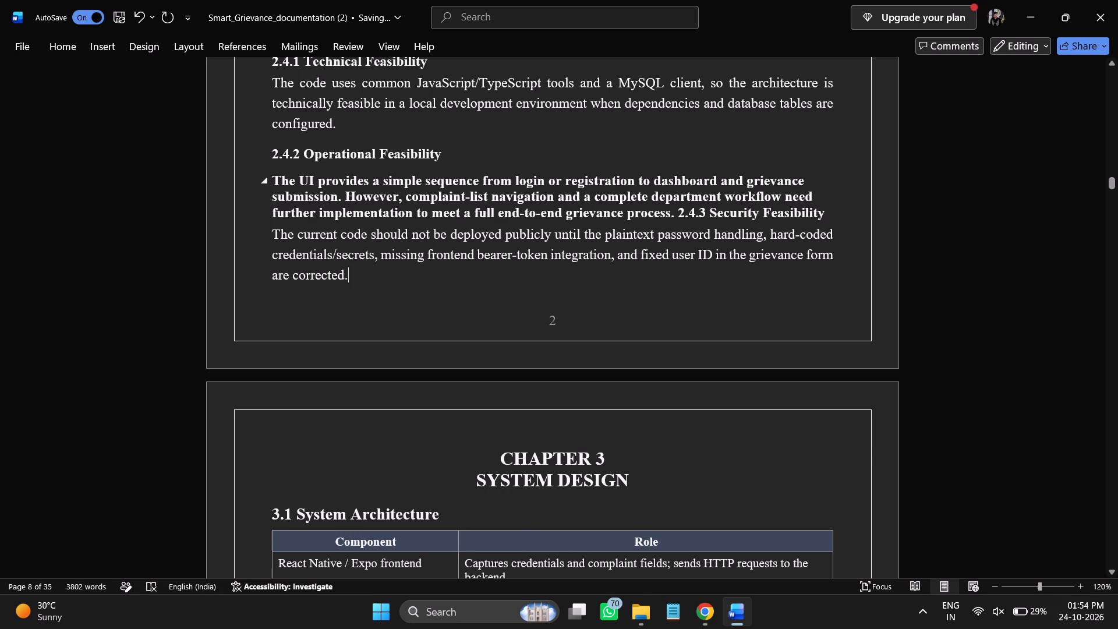
Remove the bold formatting from the 2.4.2 Operational Feasibility body text, leaving the 2.4.3 heading text bold.
{"action": "left_click_drag", "start_coordinate": [270, 175], "coordinate": [665, 218]}
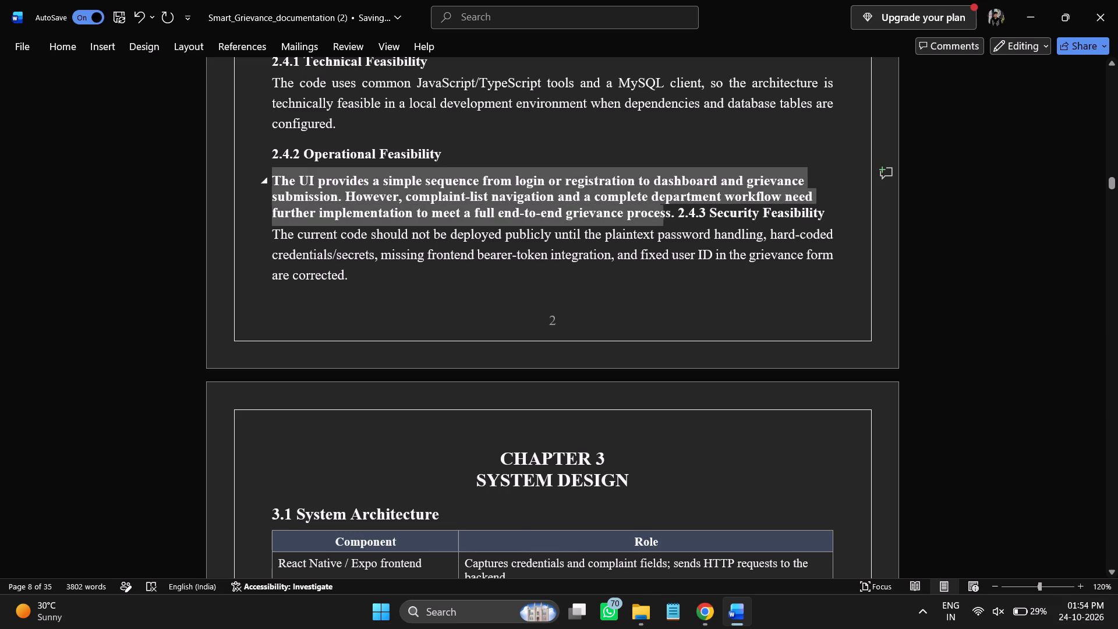
{"action": "left_click_drag", "start_coordinate": [665, 218], "coordinate": [674, 213]}
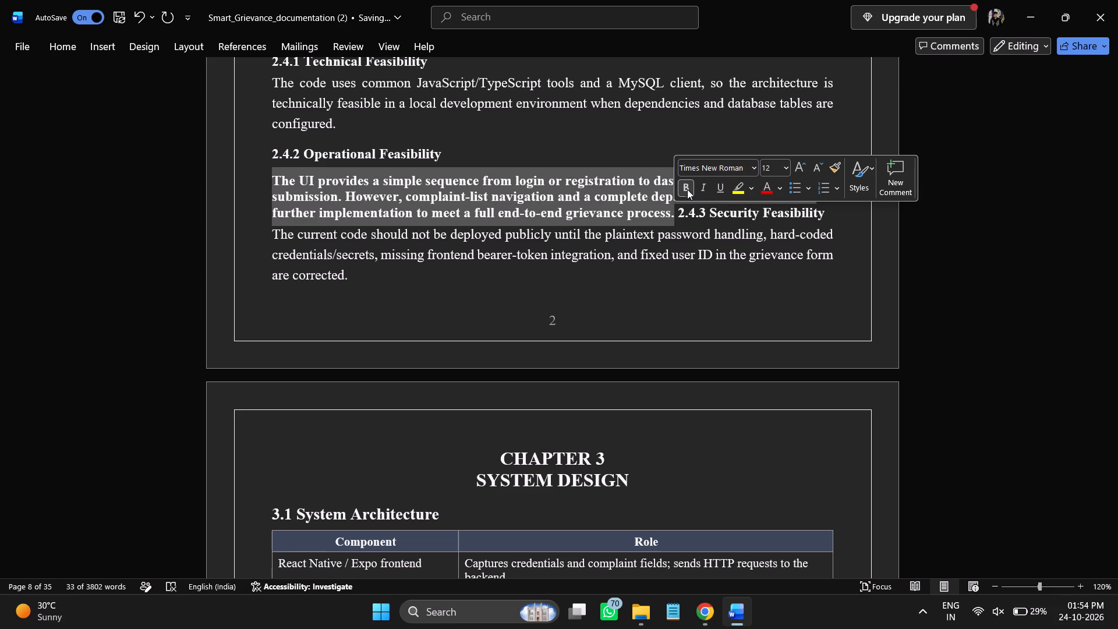
{"action": "left_click", "coordinate": [687, 189]}
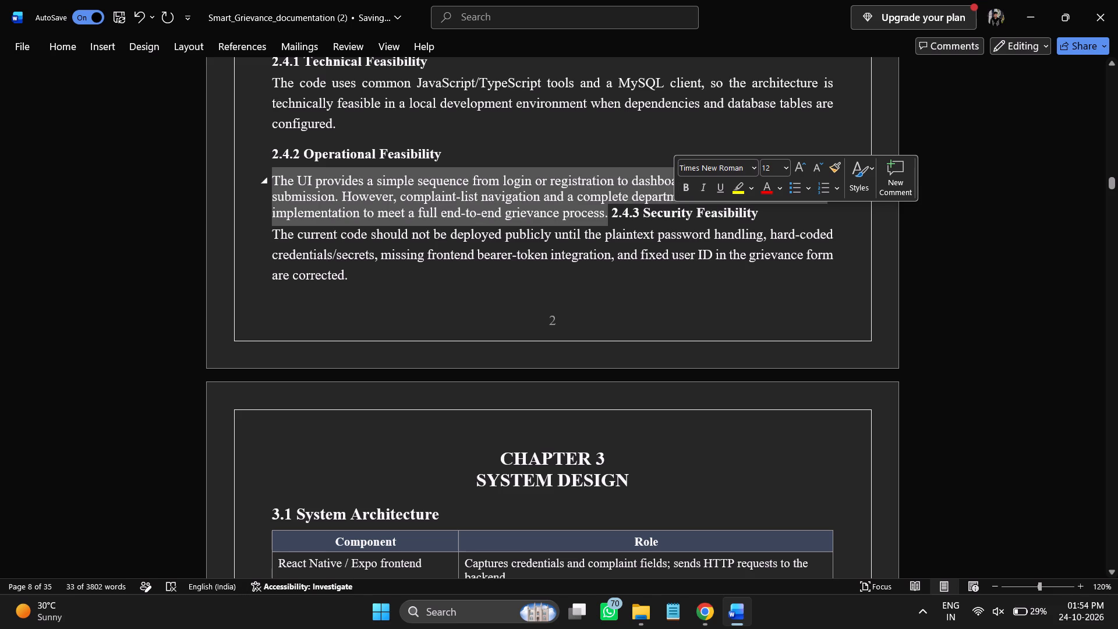
{"action": "left_click", "coordinate": [802, 214]}
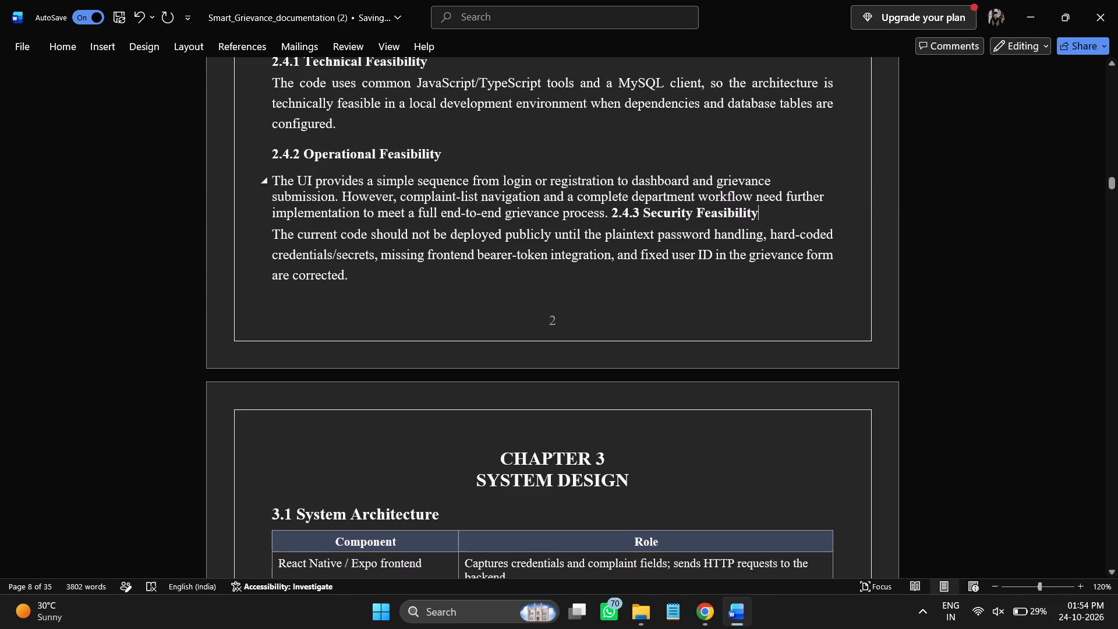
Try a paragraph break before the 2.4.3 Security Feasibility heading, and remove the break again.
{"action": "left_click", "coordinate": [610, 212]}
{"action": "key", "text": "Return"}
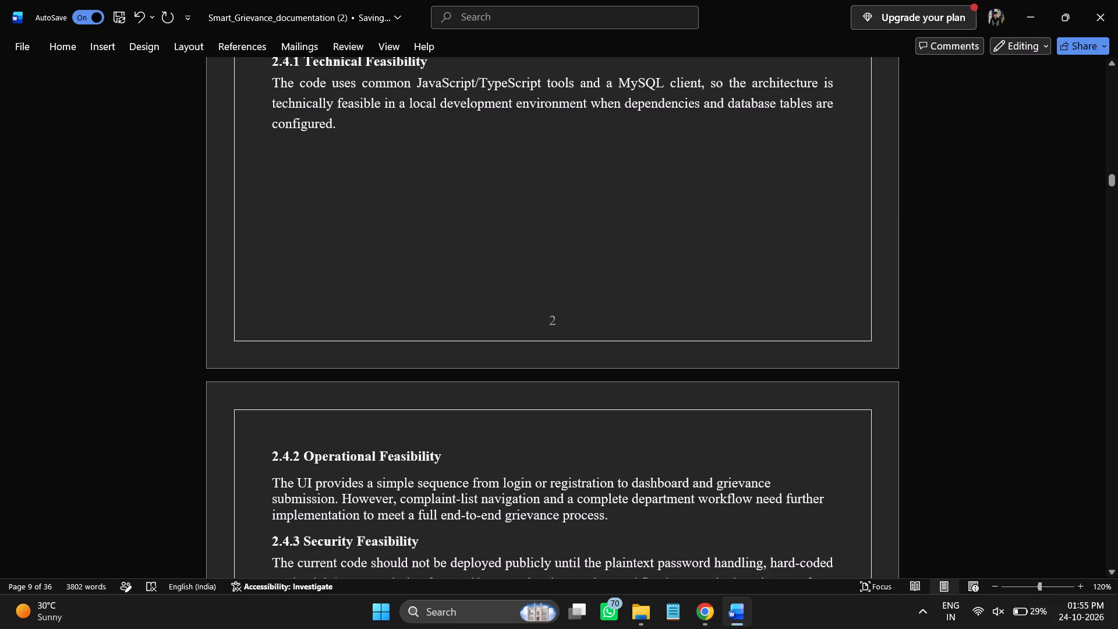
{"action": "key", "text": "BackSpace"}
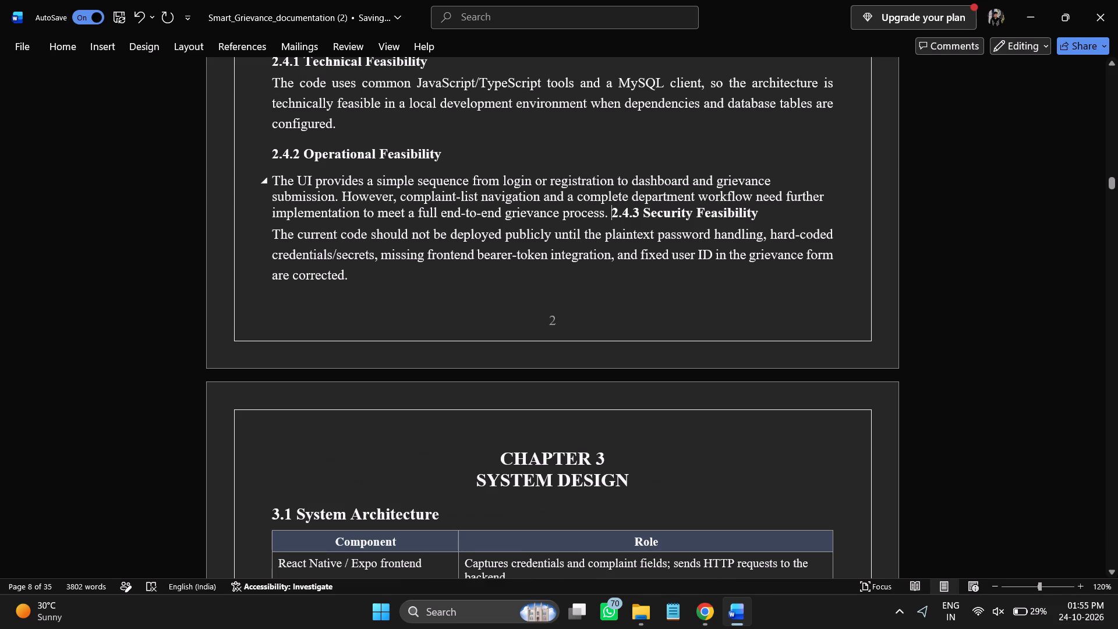
Insert spaces before the 2.4.3 Security Feasibility heading until it wraps onto its own line below the 2.4.2 paragraph.
{"action": "key", "text": "space"}
{"action": "key", "text": "space"}
{"action": "key", "text": "space"}
{"action": "key", "text": "space"}
{"action": "key", "text": "space"}
{"action": "key", "text": "space"}
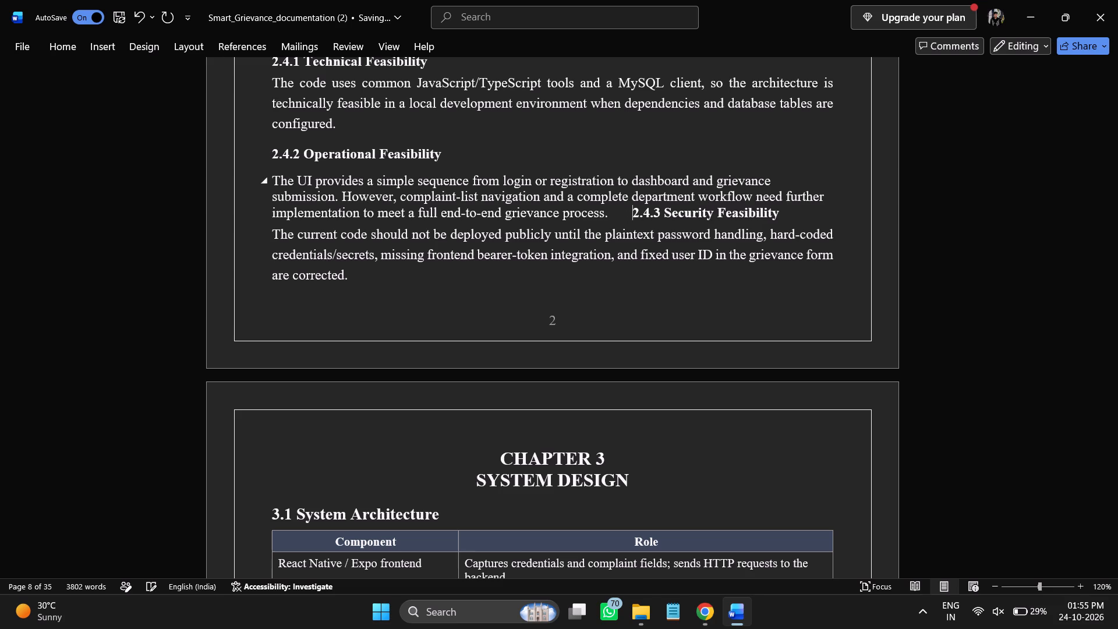
{"action": "key", "text": "space"}
{"action": "key", "text": "space"}
{"action": "key", "text": "space"}
{"action": "key", "text": "space"}
{"action": "key", "text": "space"}
{"action": "key", "text": "space"}
{"action": "key", "text": "space"}
{"action": "key", "text": "space"}
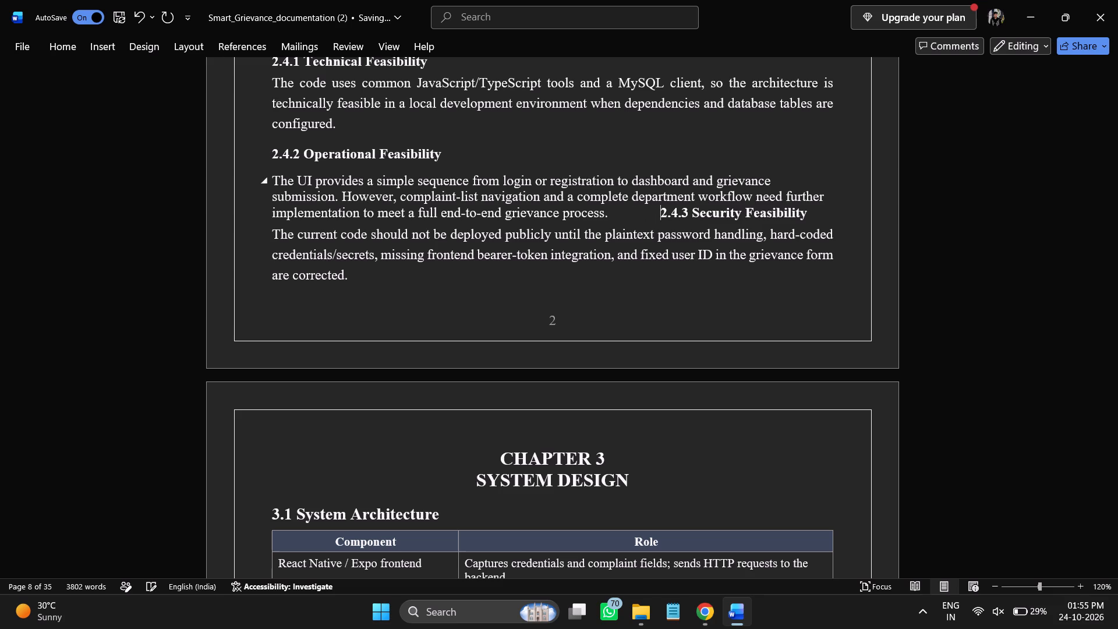
{"action": "key", "text": "space"}
{"action": "key", "text": "space"}
{"action": "key", "text": "space"}
{"action": "key", "text": "space"}
{"action": "key", "text": "space"}
{"action": "key", "text": "space"}
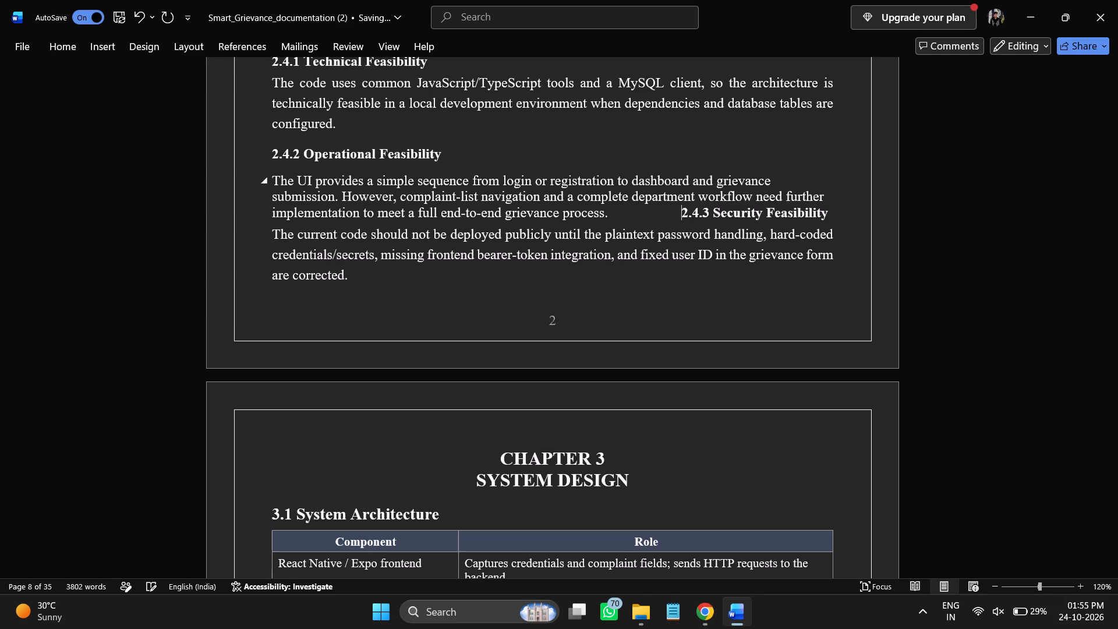
{"action": "key", "text": "space"}
{"action": "key", "text": "space"}
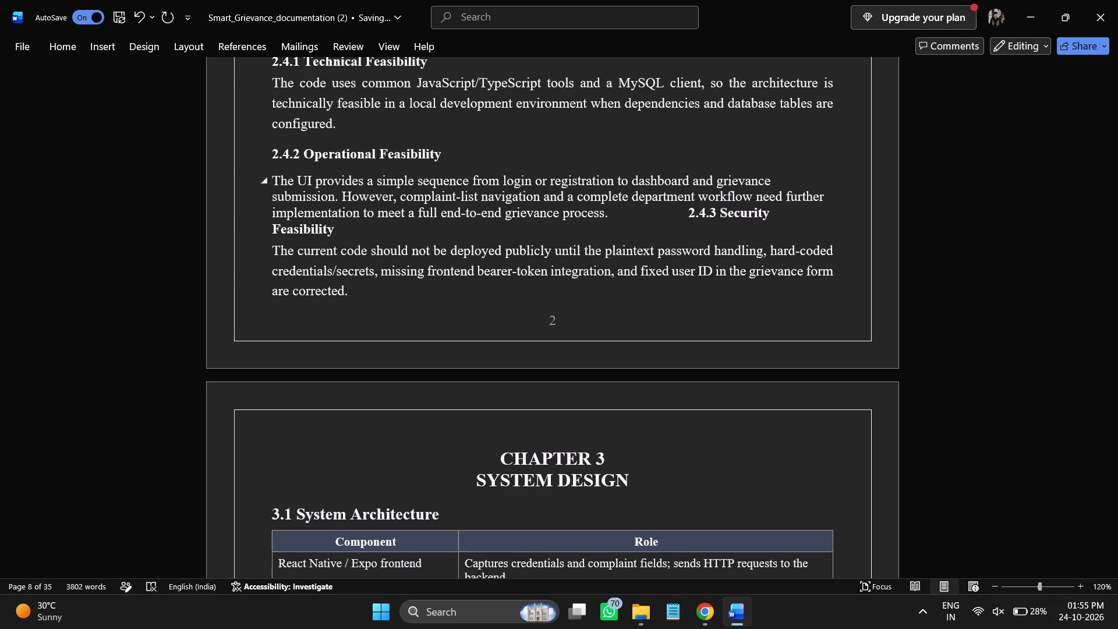
{"action": "key", "text": "space"}
{"action": "key", "text": "space"}
{"action": "key", "text": "space"}
{"action": "key", "text": "space"}
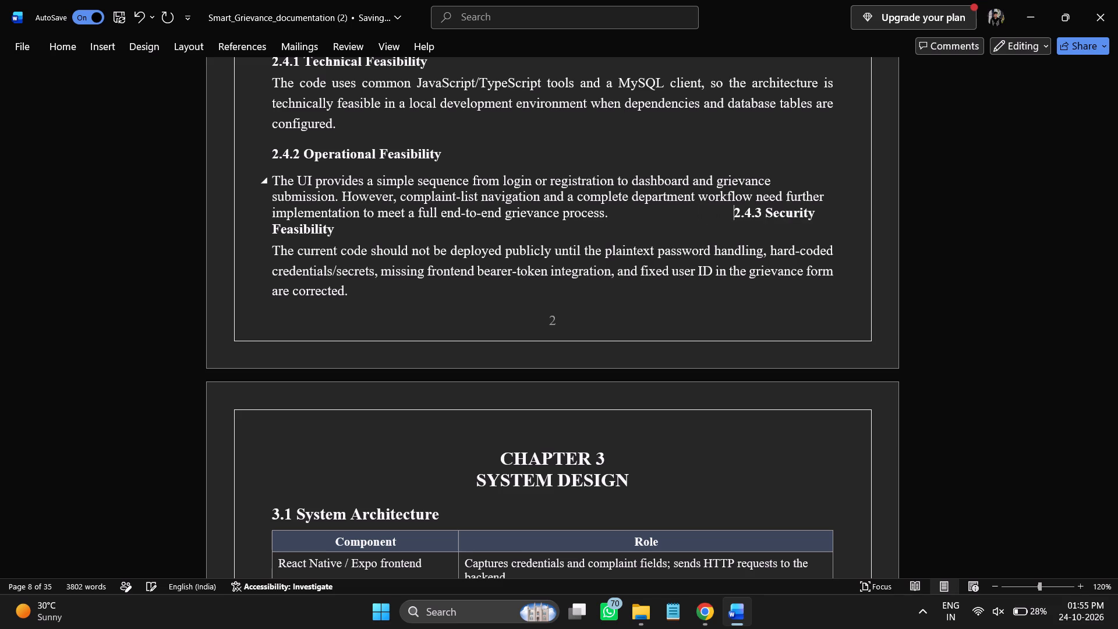
{"action": "key", "text": "space"}
{"action": "key", "text": "space"}
{"action": "key", "text": "space"}
{"action": "key", "text": "space"}
{"action": "key", "text": "space"}
{"action": "key", "text": "space"}
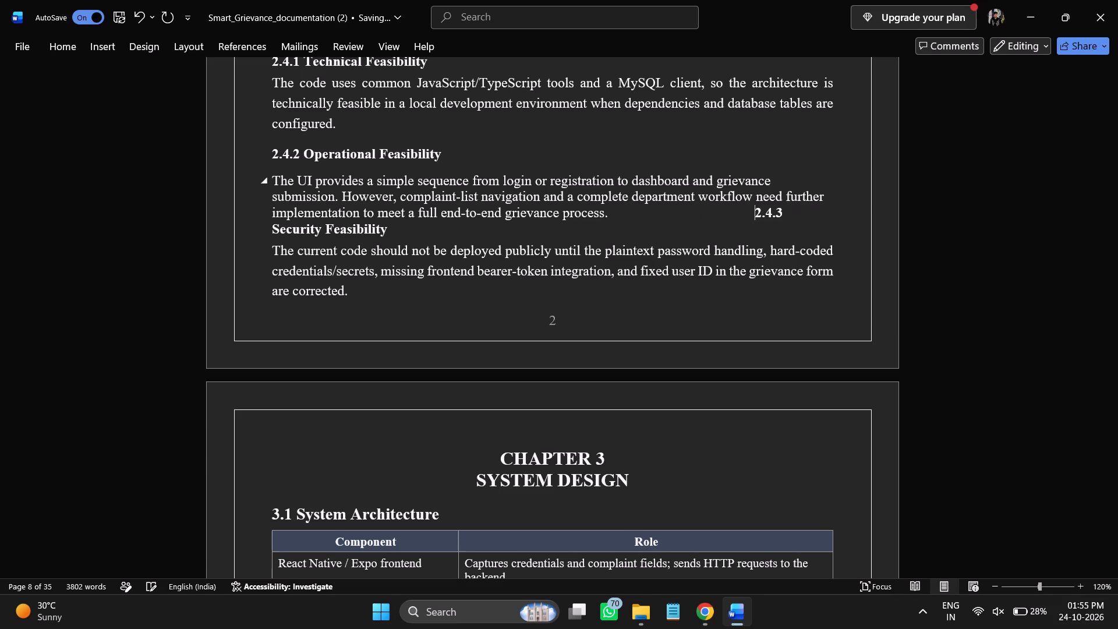
{"action": "key", "text": "space"}
{"action": "key", "text": "space"}
{"action": "key", "text": "space"}
{"action": "key", "text": "space"}
{"action": "key", "text": "space"}
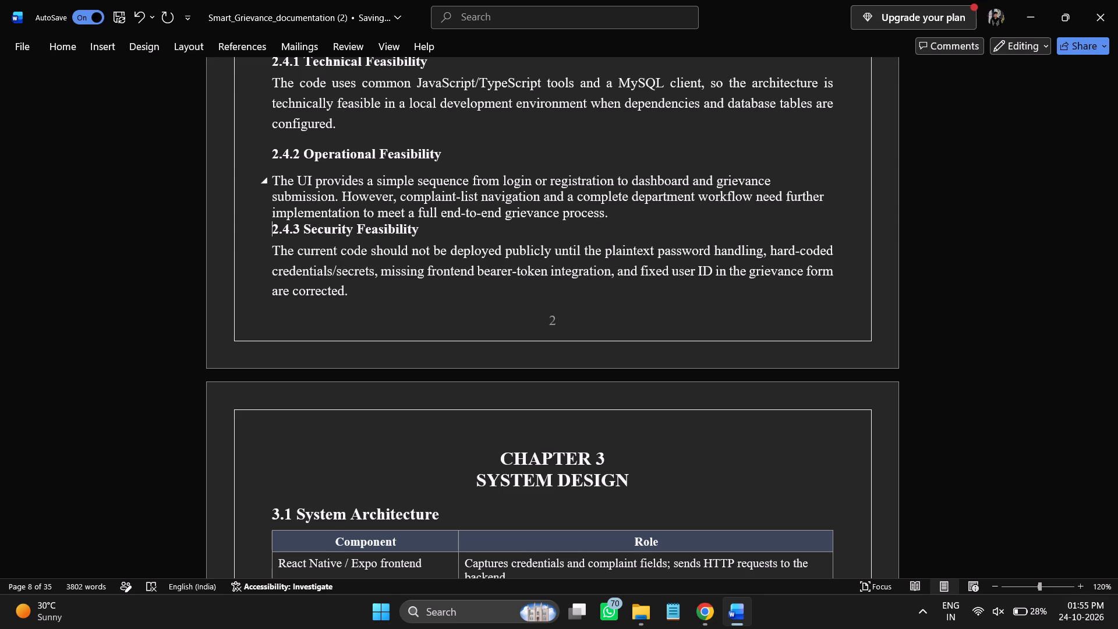
Skim the rest of the report to the project poster on the last page and go back to the cover page.
{"action": "scroll", "coordinate": [628, 218], "scroll_direction": "down", "scroll_amount": 9}
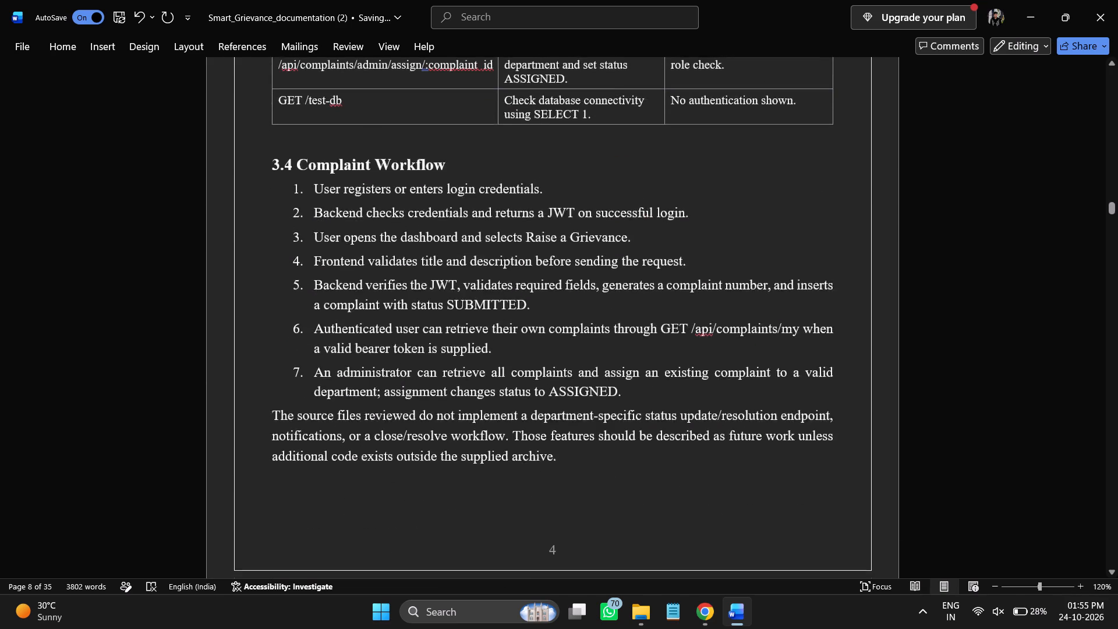
{"action": "scroll", "coordinate": [628, 218], "scroll_direction": "down", "scroll_amount": 15}
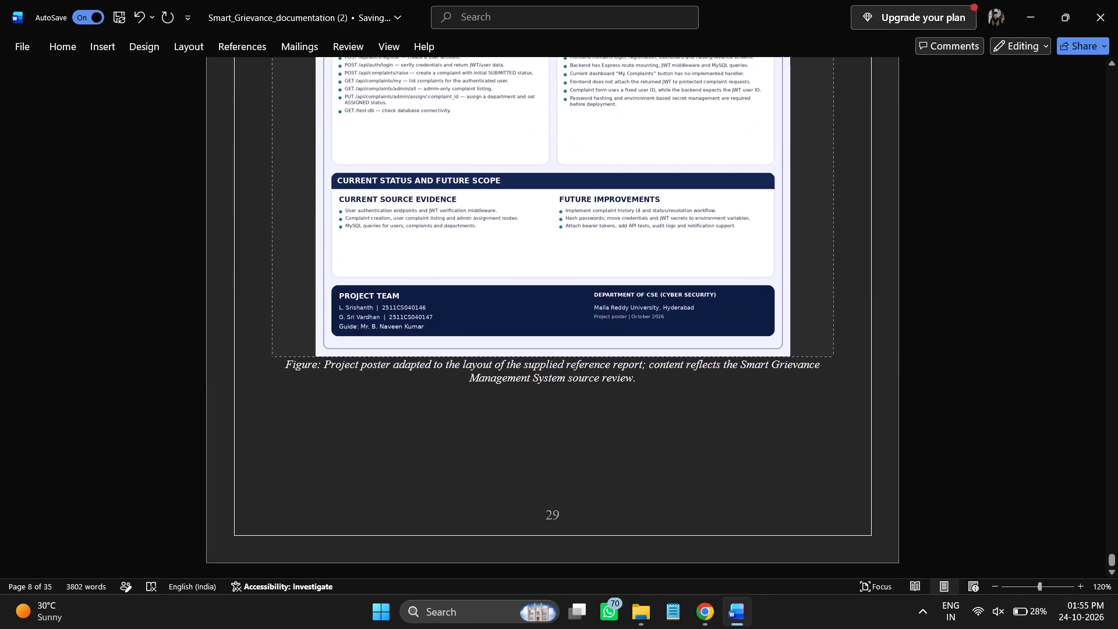
{"action": "scroll", "coordinate": [628, 218], "scroll_direction": "down", "scroll_amount": 10}
{"action": "scroll", "coordinate": [628, 218], "scroll_direction": "up", "scroll_amount": 14}
{"action": "scroll", "coordinate": [628, 218], "scroll_direction": "up", "scroll_amount": 12}
{"action": "scroll", "coordinate": [628, 218], "scroll_direction": "up", "scroll_amount": 20}
{"action": "scroll", "coordinate": [628, 218], "scroll_direction": "up", "scroll_amount": 20}
{"action": "scroll", "coordinate": [628, 218], "scroll_direction": "up", "scroll_amount": 20}
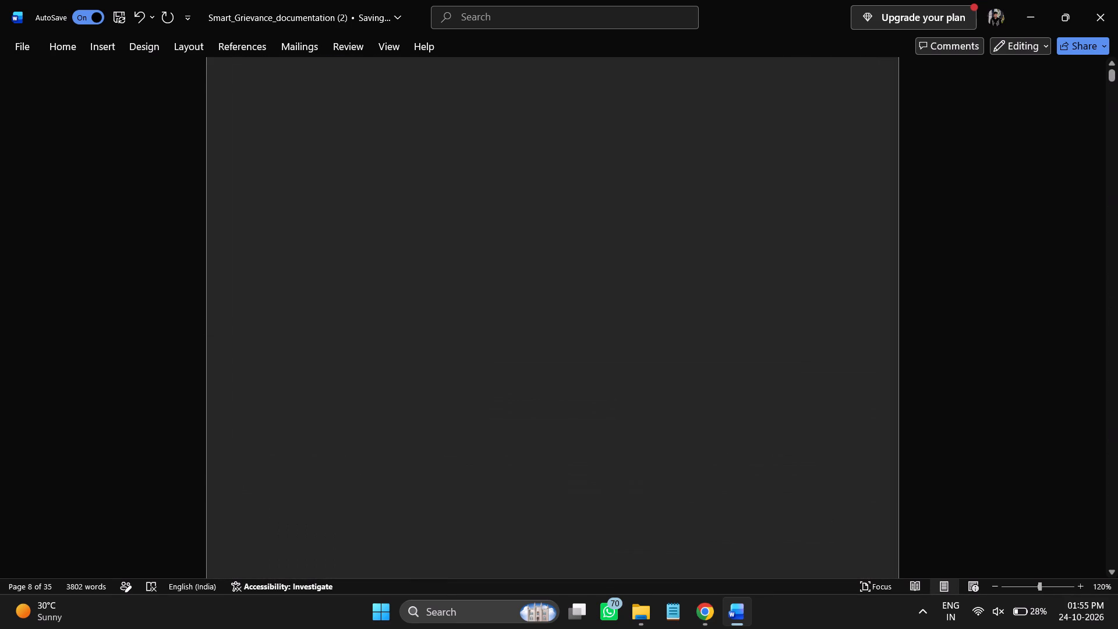
{"action": "scroll", "coordinate": [628, 218], "scroll_direction": "up", "scroll_amount": 12}
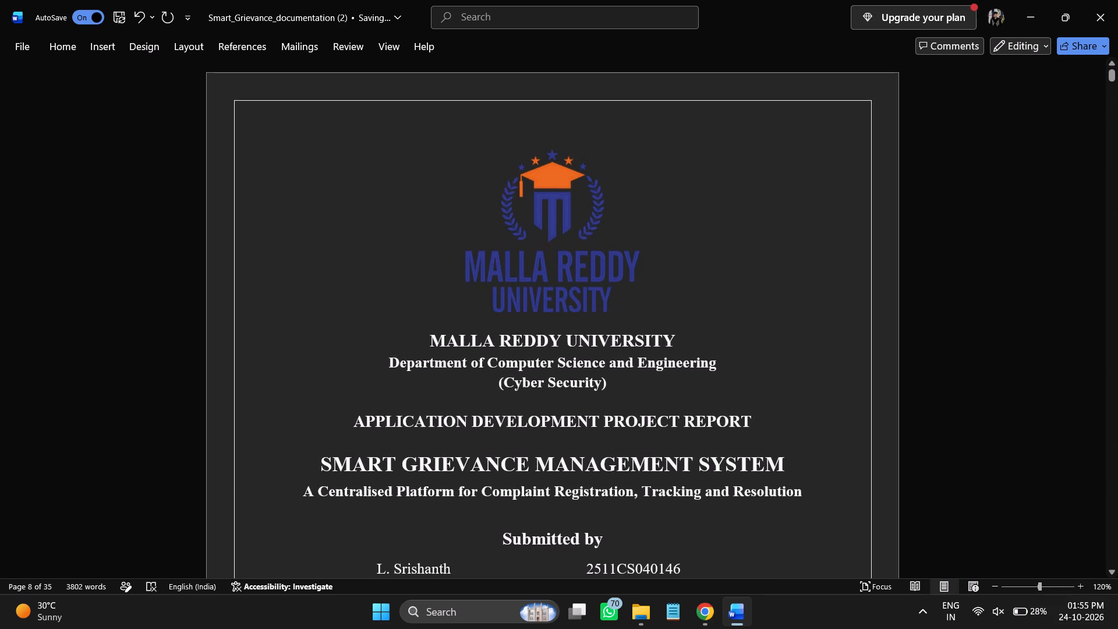
On the cover page, join the Smart Grievance Management System title to the line above, add spaces, and break it back onto its own line.
{"action": "left_click", "coordinate": [321, 469]}
{"action": "key", "text": "BackSpace"}
{"action": "key", "text": "BackSpace"}
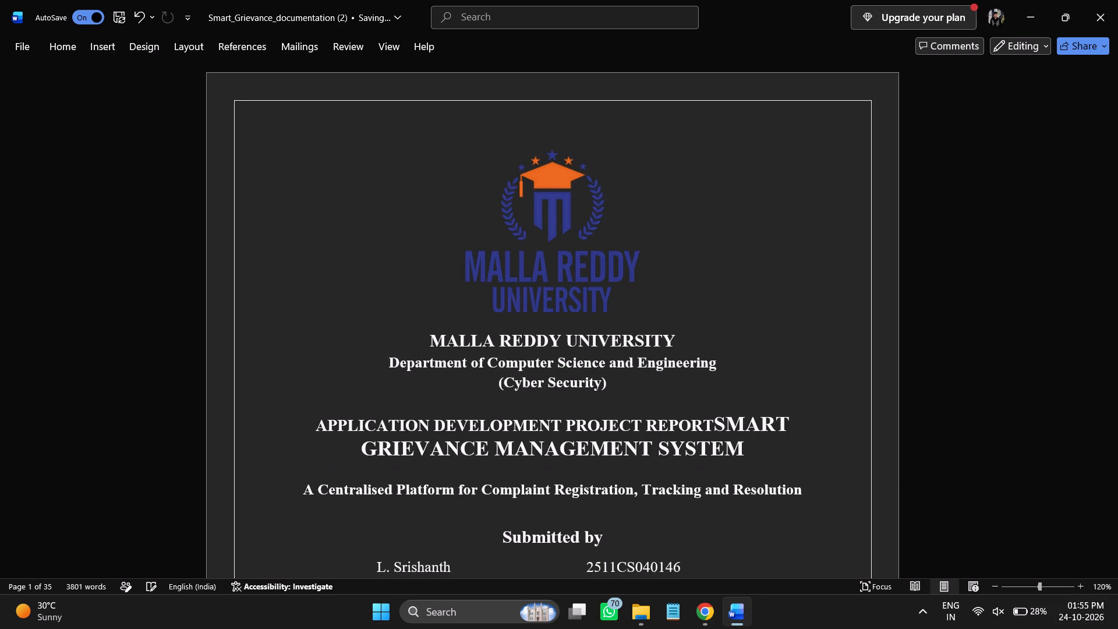
{"action": "key", "text": "space"}
{"action": "key", "text": "space"}
{"action": "key", "text": "space"}
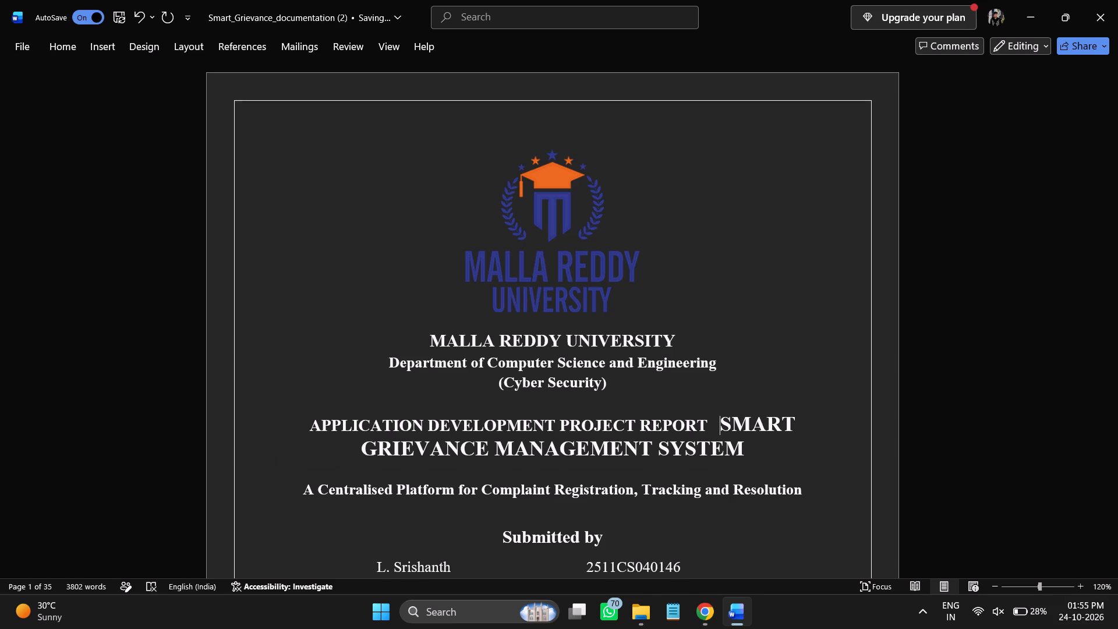
{"action": "key", "text": "Return"}
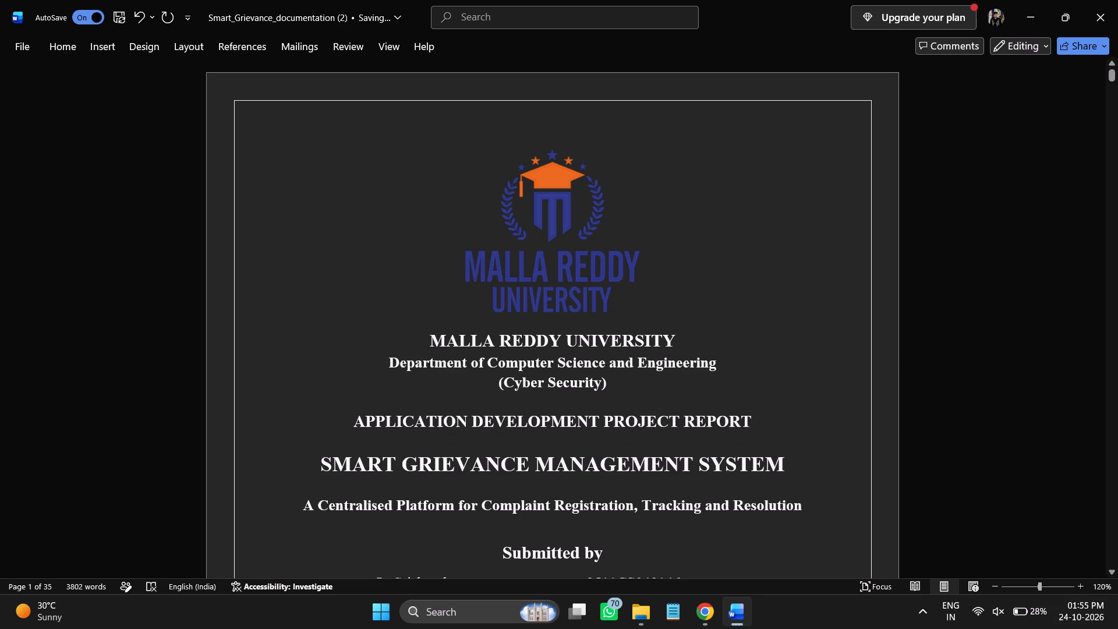
Save the report.
{"action": "key", "text": "ctrl+s"}
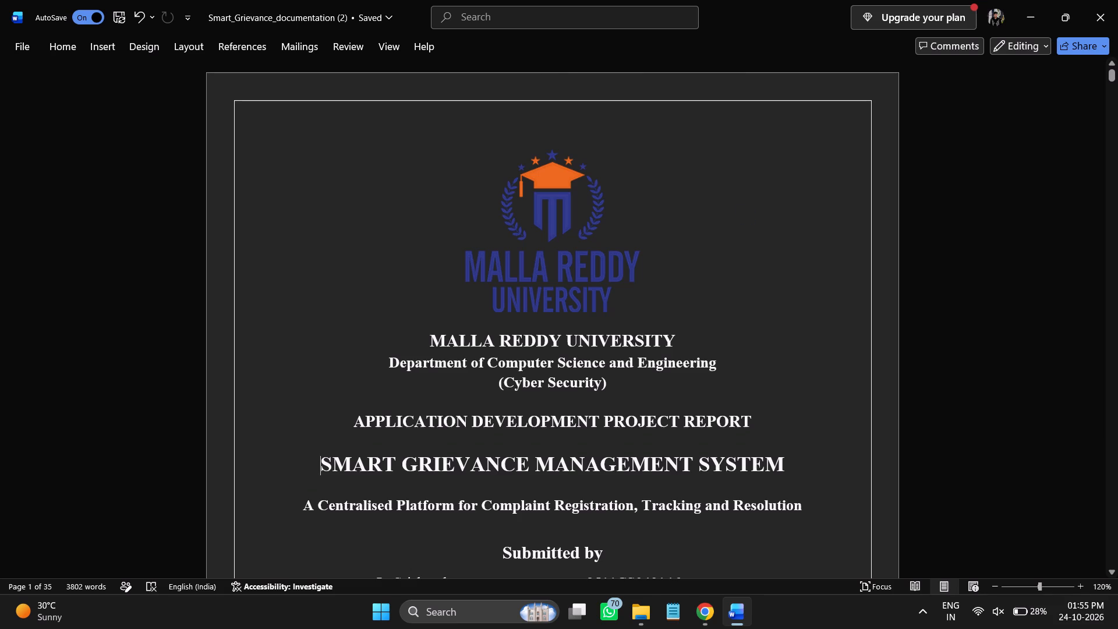
Review the saved report from the certificate page through the chapters to Appendices A and B.
{"action": "scroll", "coordinate": [673, 210], "scroll_direction": "down", "scroll_amount": 9}
{"action": "scroll", "coordinate": [673, 210], "scroll_direction": "up", "scroll_amount": 4}
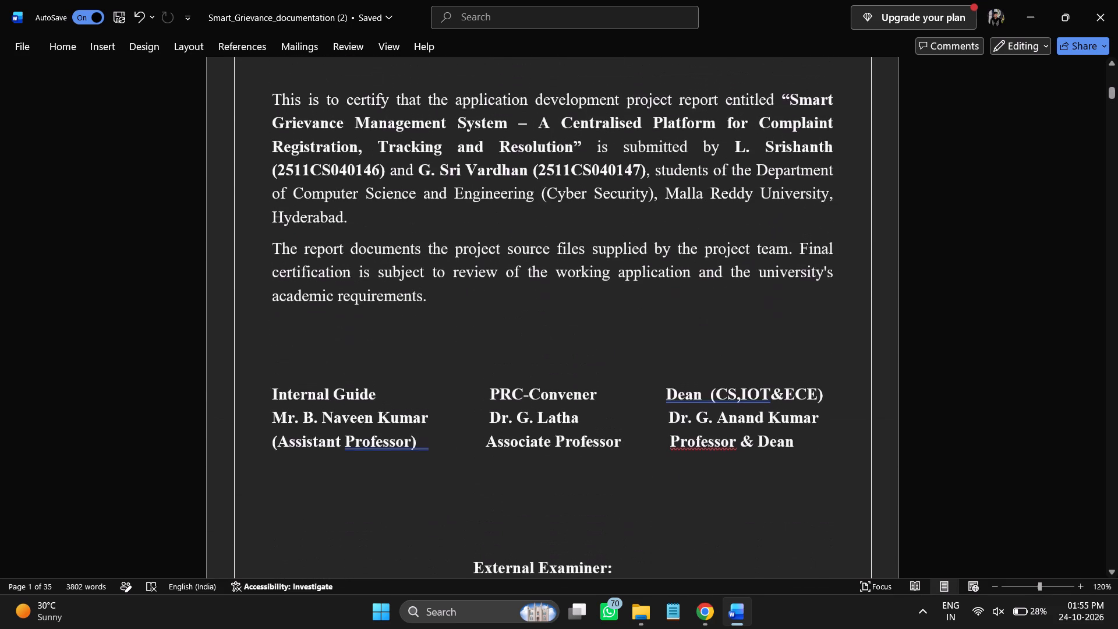
{"action": "scroll", "coordinate": [673, 210], "scroll_direction": "up", "scroll_amount": 1}
{"action": "scroll", "coordinate": [673, 210], "scroll_direction": "down", "scroll_amount": 1}
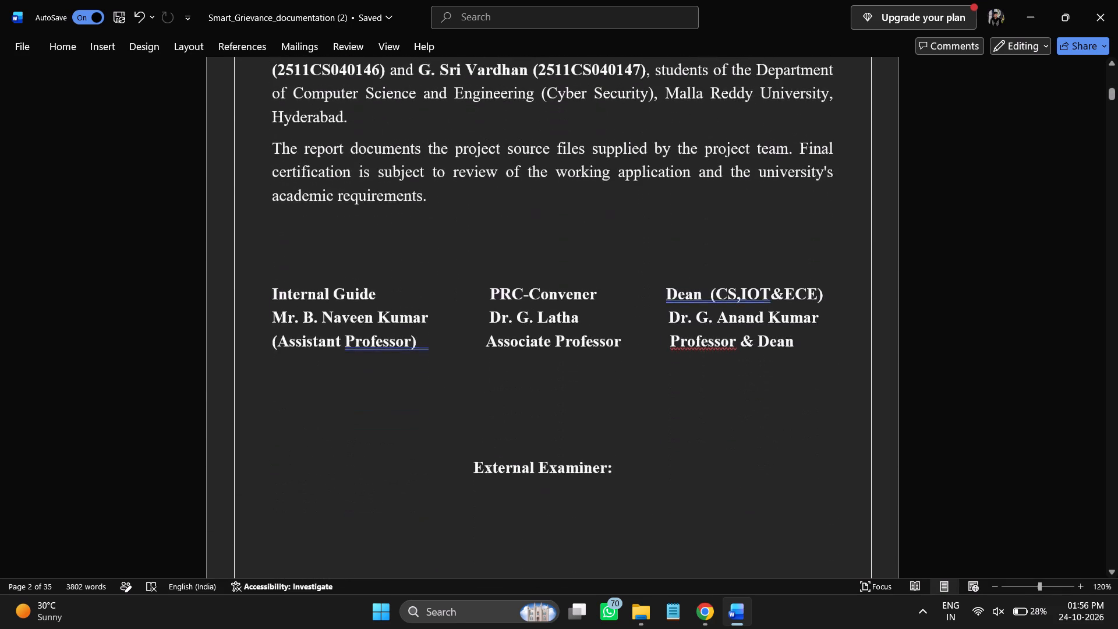
{"action": "scroll", "coordinate": [673, 210], "scroll_direction": "down", "scroll_amount": 5}
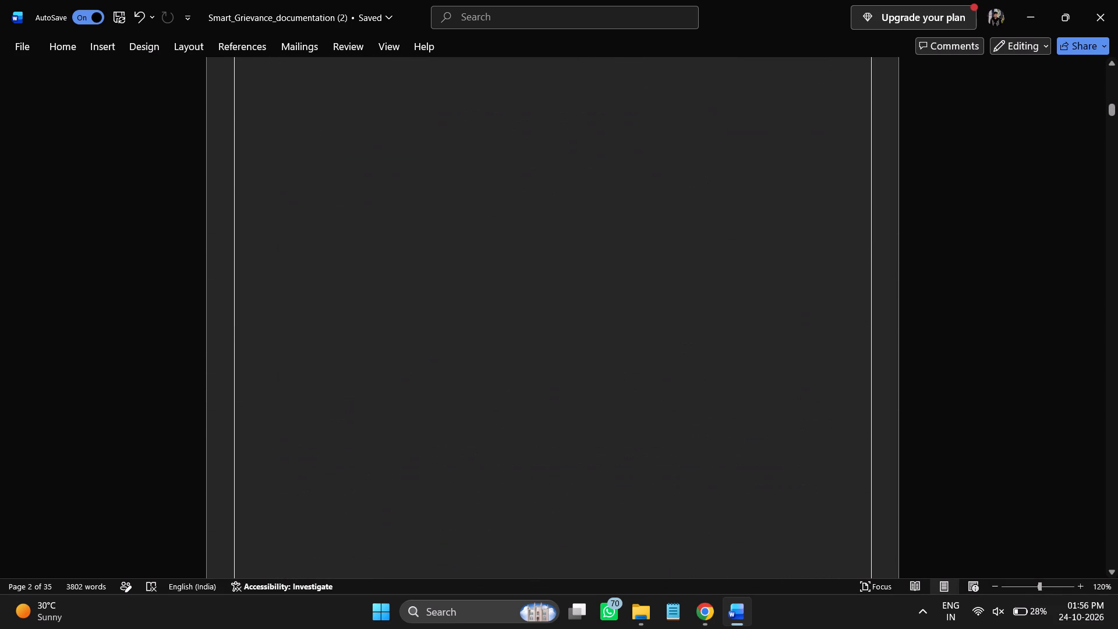
{"action": "scroll", "coordinate": [673, 210], "scroll_direction": "down", "scroll_amount": 8}
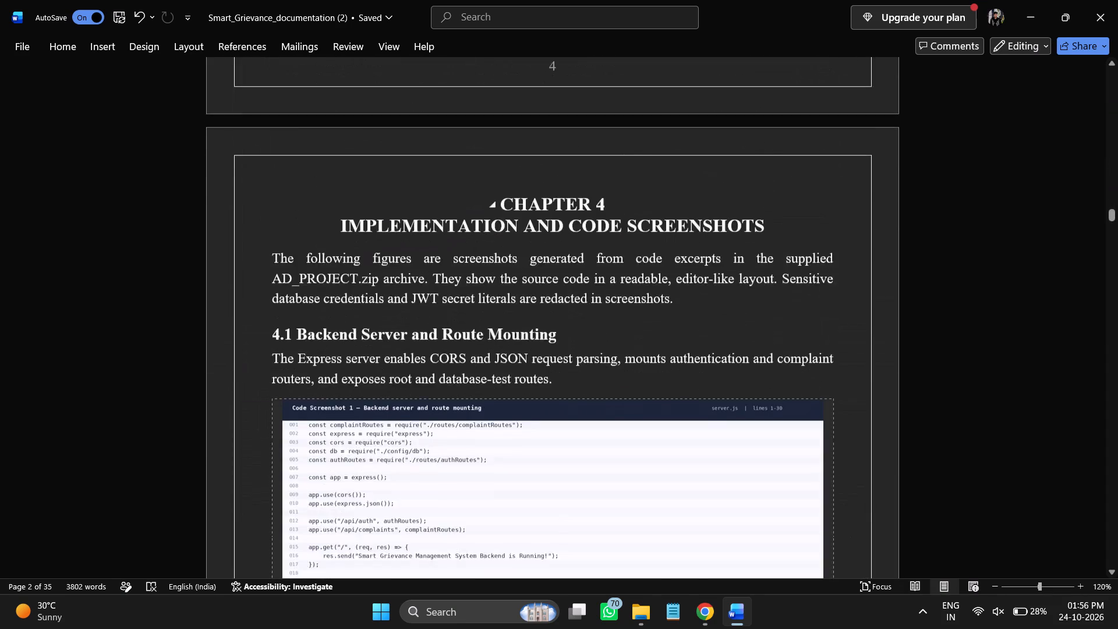
{"action": "scroll", "coordinate": [673, 210], "scroll_direction": "down", "scroll_amount": 15}
{"action": "scroll", "coordinate": [673, 210], "scroll_direction": "up", "scroll_amount": 1}
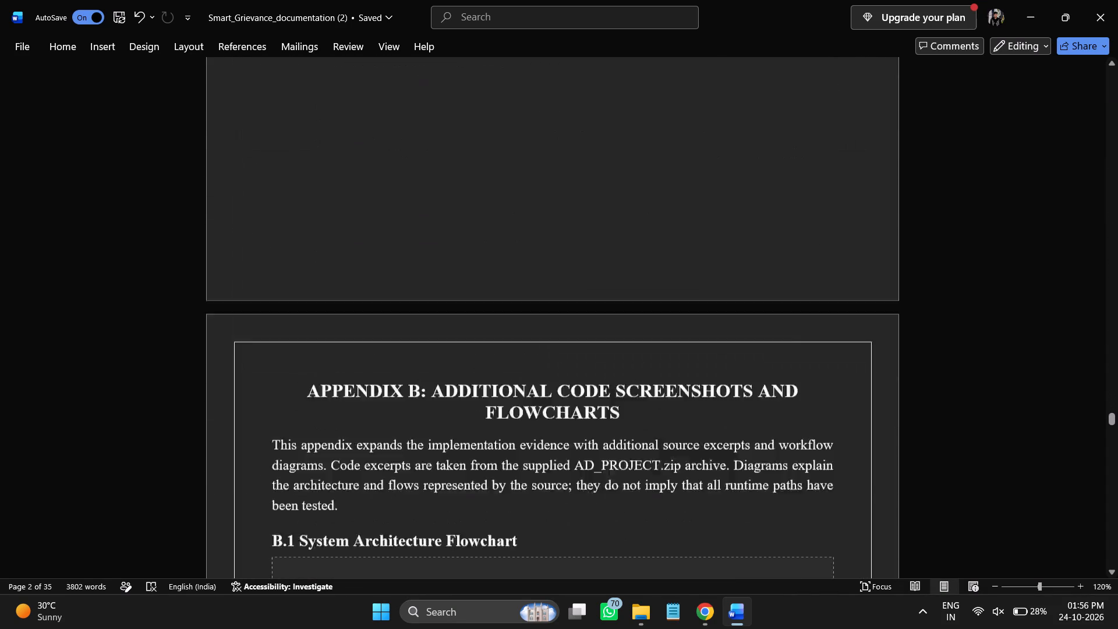
{"action": "scroll", "coordinate": [673, 210], "scroll_direction": "up", "scroll_amount": 1}
{"action": "scroll", "coordinate": [673, 210], "scroll_direction": "down", "scroll_amount": 1}
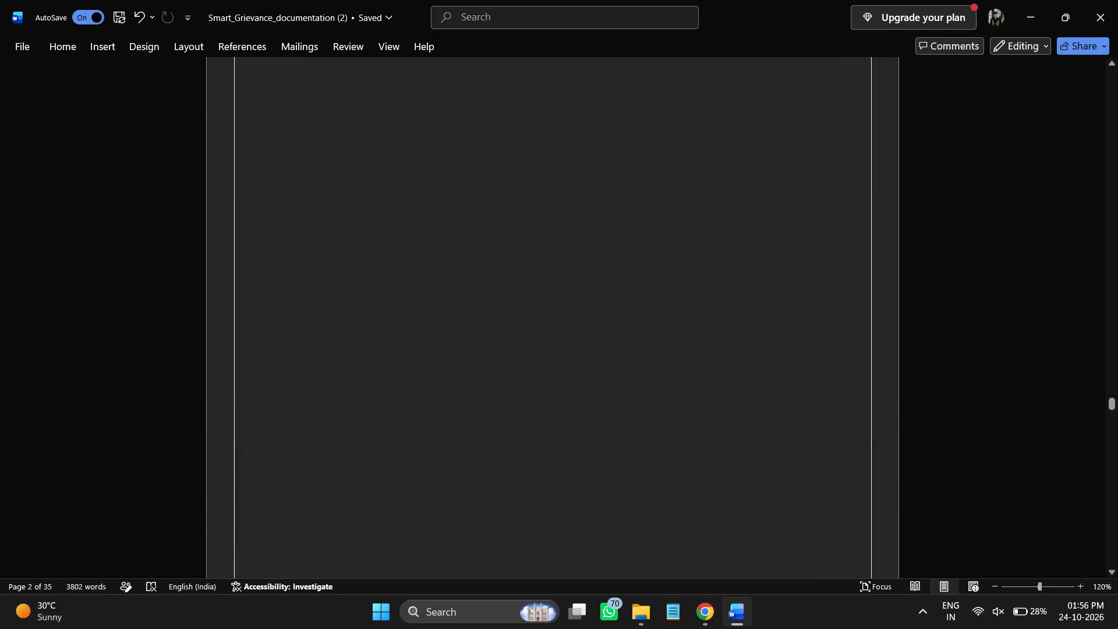
{"action": "scroll", "coordinate": [673, 210], "scroll_direction": "down", "scroll_amount": 2}
{"action": "scroll", "coordinate": [673, 210], "scroll_direction": "up", "scroll_amount": 2}
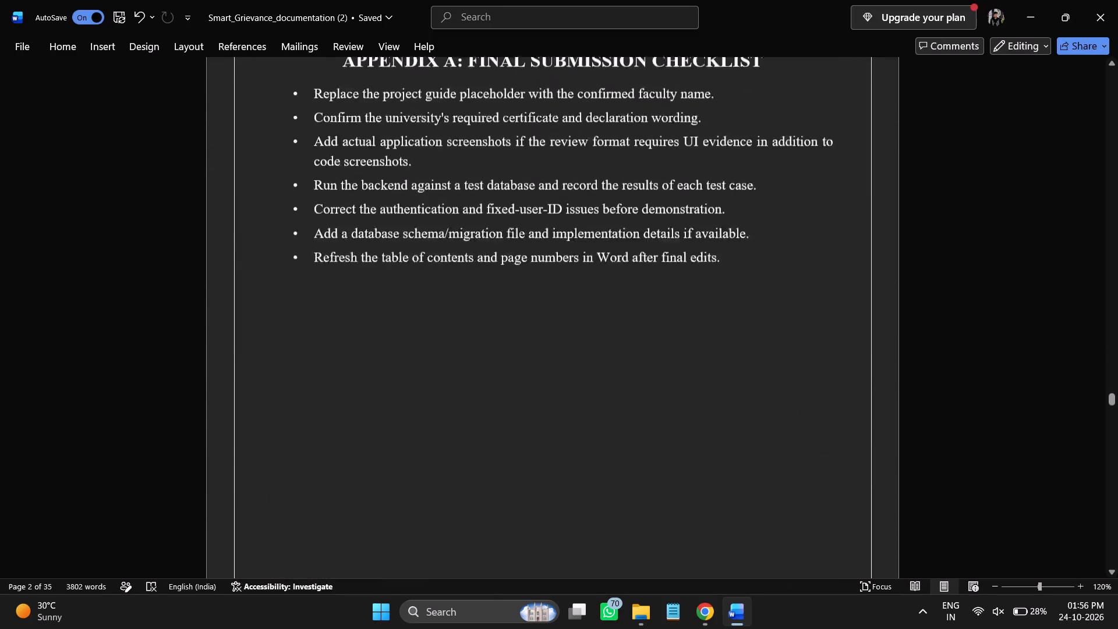
{"action": "scroll", "coordinate": [673, 210], "scroll_direction": "up", "scroll_amount": 2}
Close the report document and the Downloads folder window.
{"action": "left_click", "coordinate": [1117, 17]}
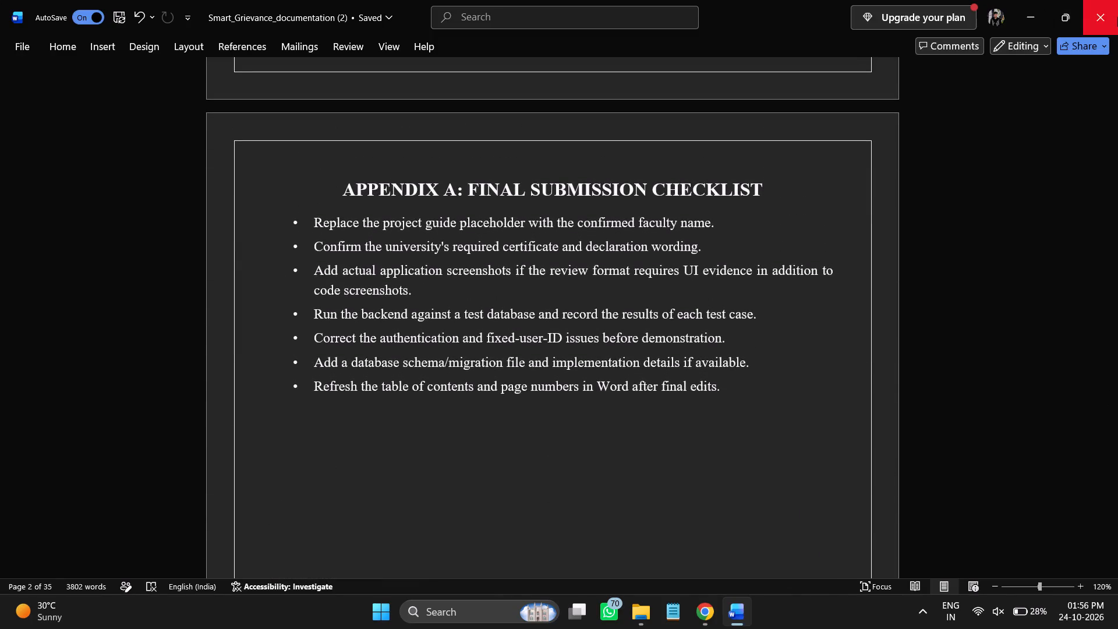
{"action": "left_click", "coordinate": [1117, 0]}
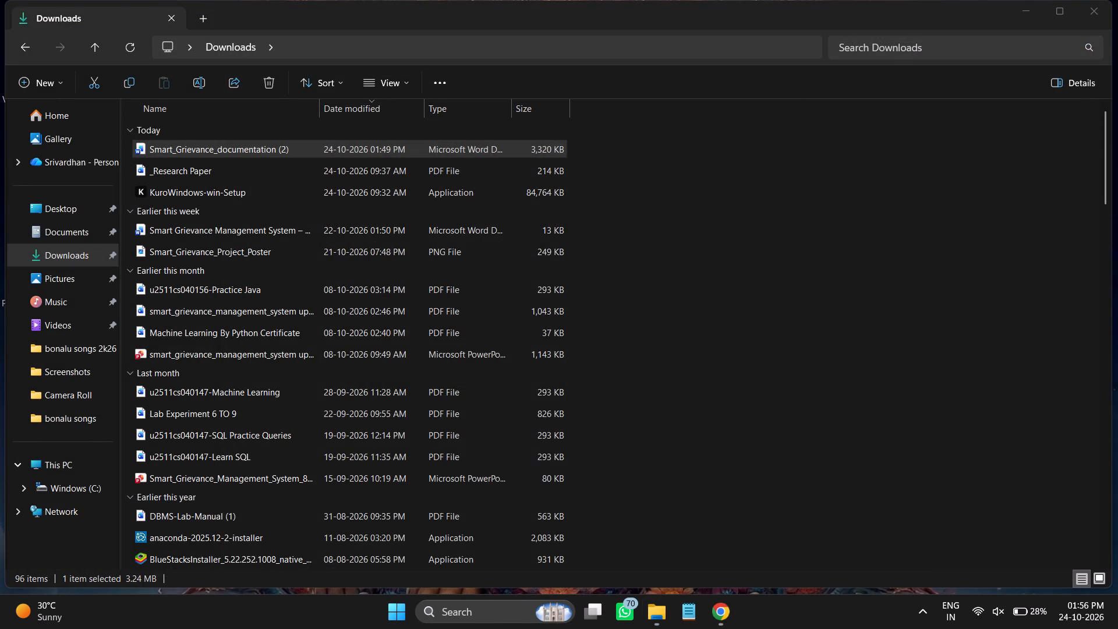
{"action": "left_click", "coordinate": [1100, 10]}
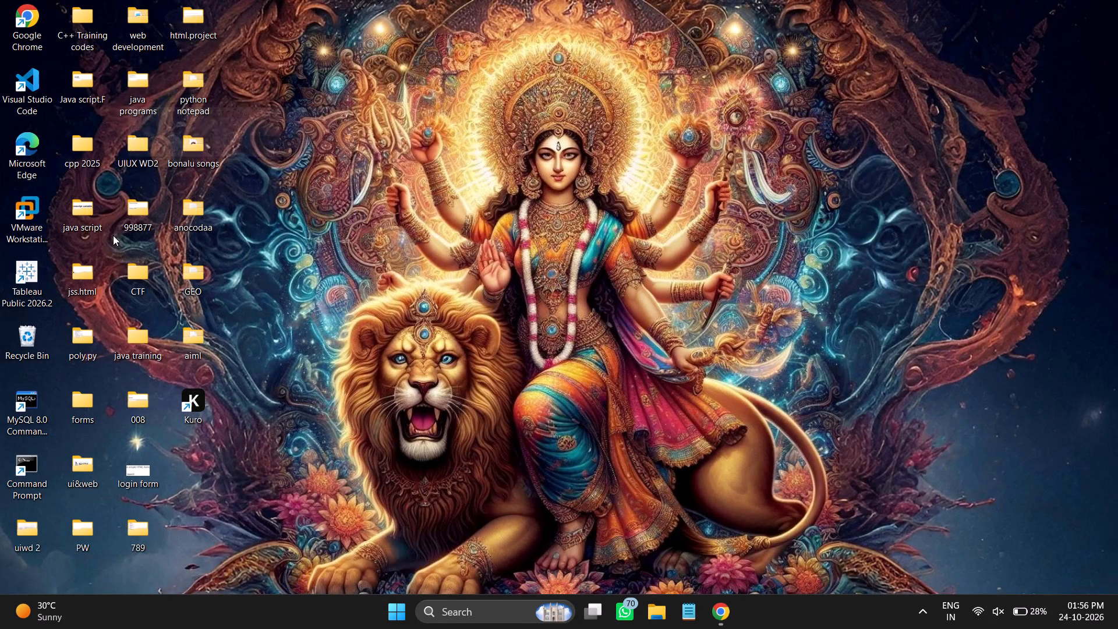
Open Google Chrome with the personal mail profile.
{"action": "triple_click", "coordinate": [30, 31]}
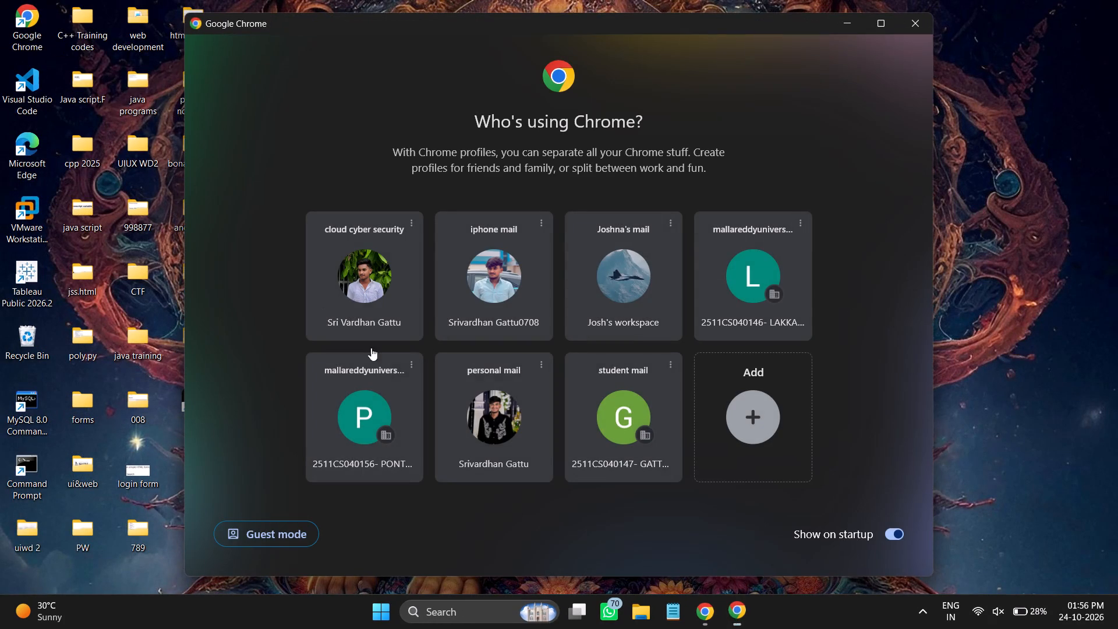
{"action": "left_click", "coordinate": [535, 429]}
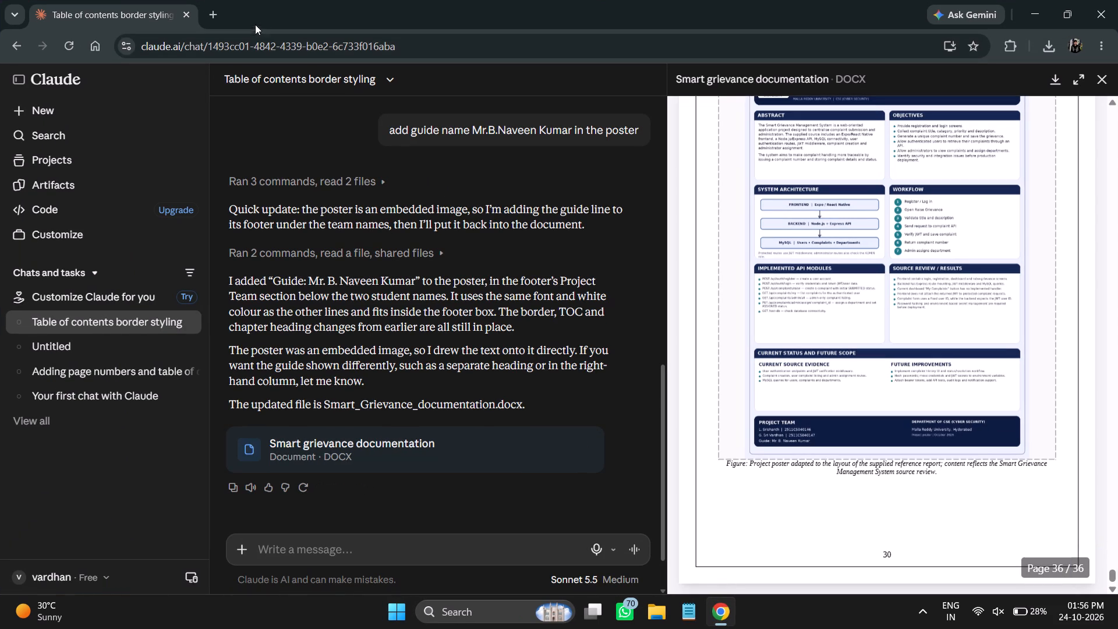
Search for "i love pdf" in a new tab and open the Word to PDF converter on the iLovePDF site.
{"action": "left_click", "coordinate": [214, 10]}
{"action": "left_click_drag", "start_coordinate": [398, 282], "coordinate": [398, 340]}
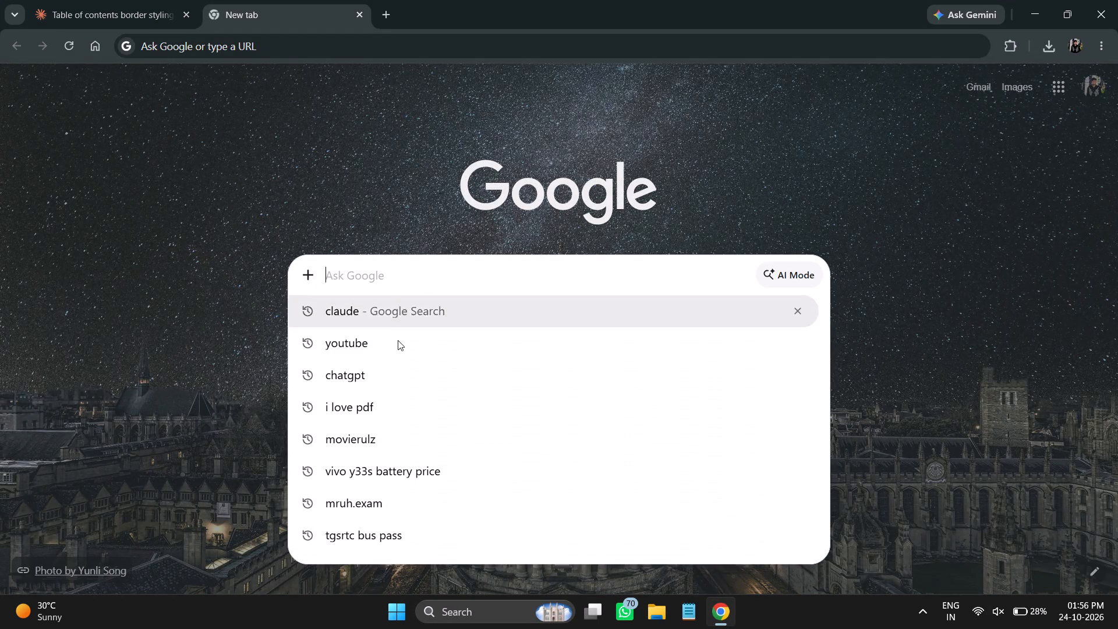
{"action": "left_click_drag", "start_coordinate": [398, 340], "coordinate": [386, 411]}
{"action": "left_click", "coordinate": [386, 411]}
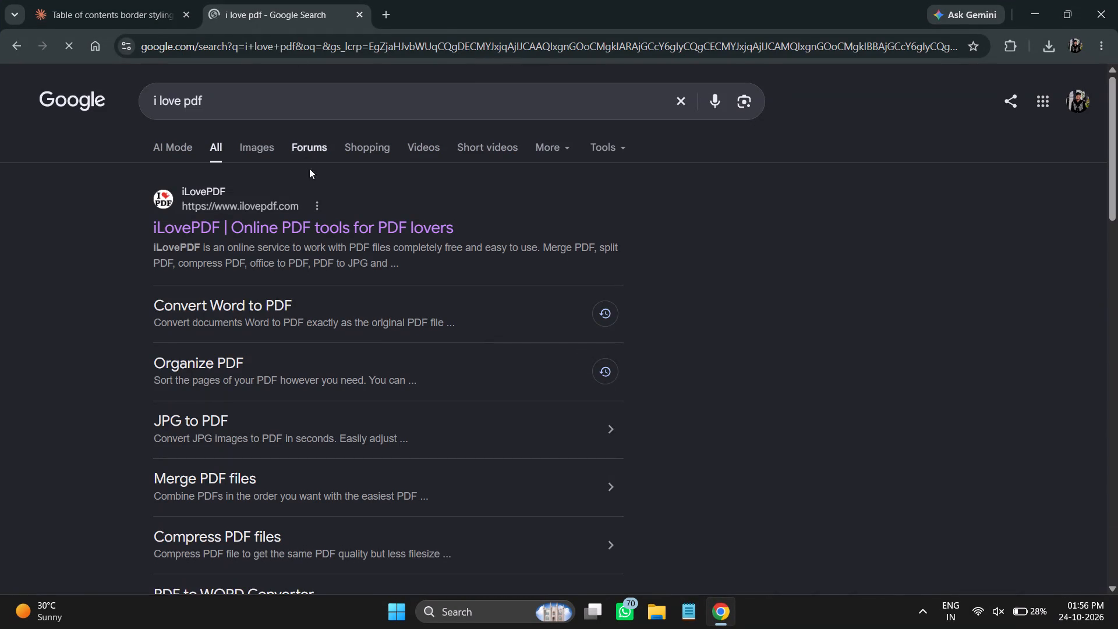
{"action": "left_click", "coordinate": [321, 215]}
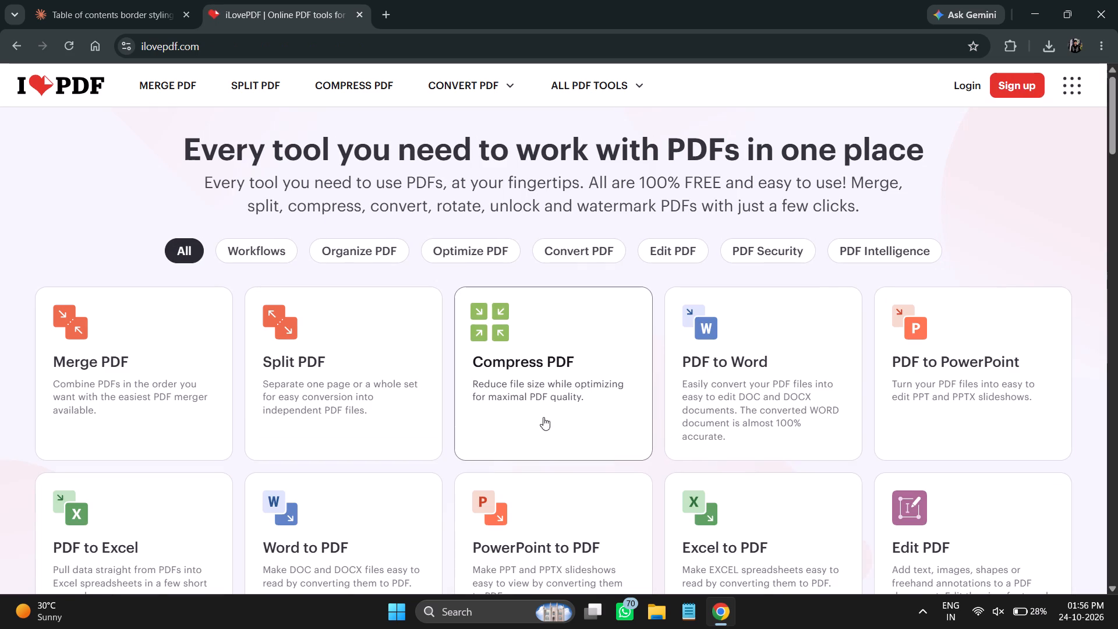
{"action": "left_click", "coordinate": [344, 508]}
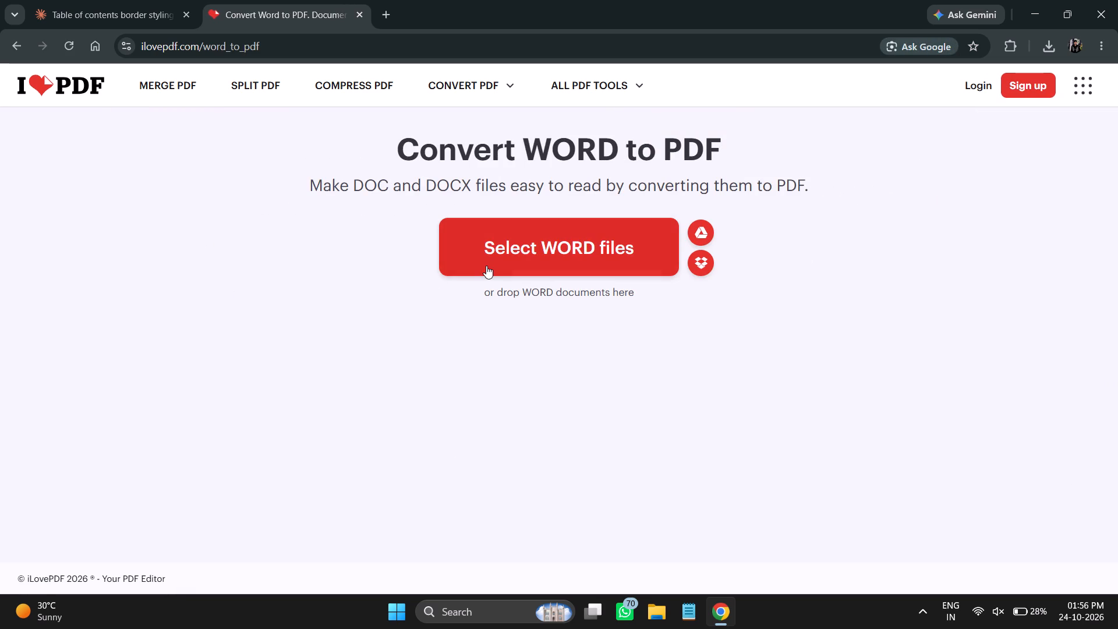
Choose Smart_Grievance_documentation (2) from the Downloads folder and start its conversion to PDF.
{"action": "left_click", "coordinate": [500, 259]}
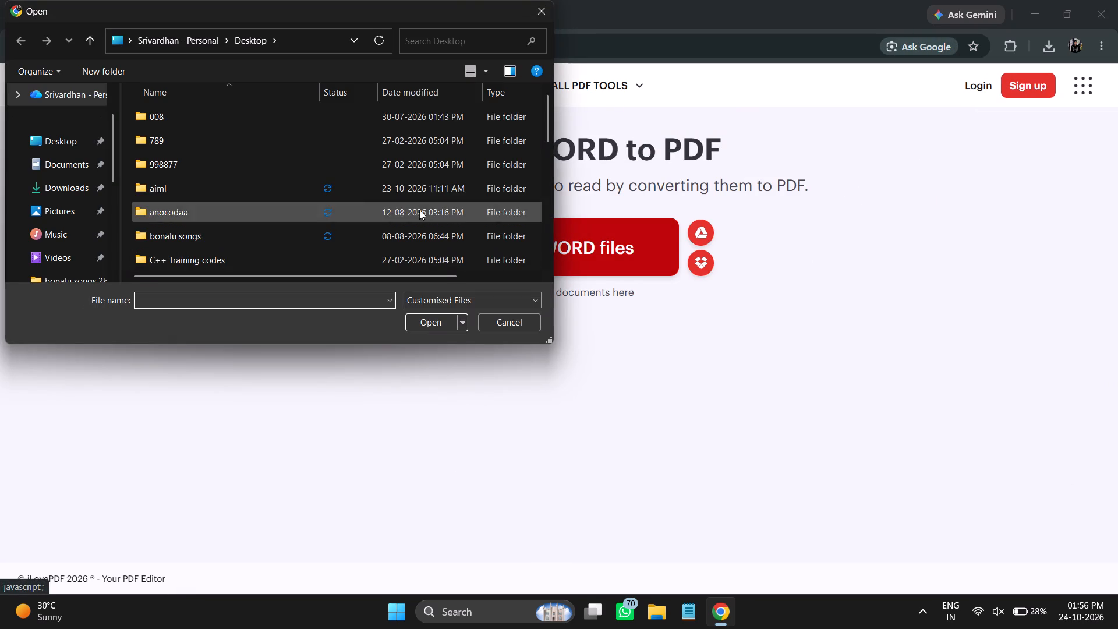
{"action": "scroll", "coordinate": [321, 178], "scroll_direction": "down", "scroll_amount": 8}
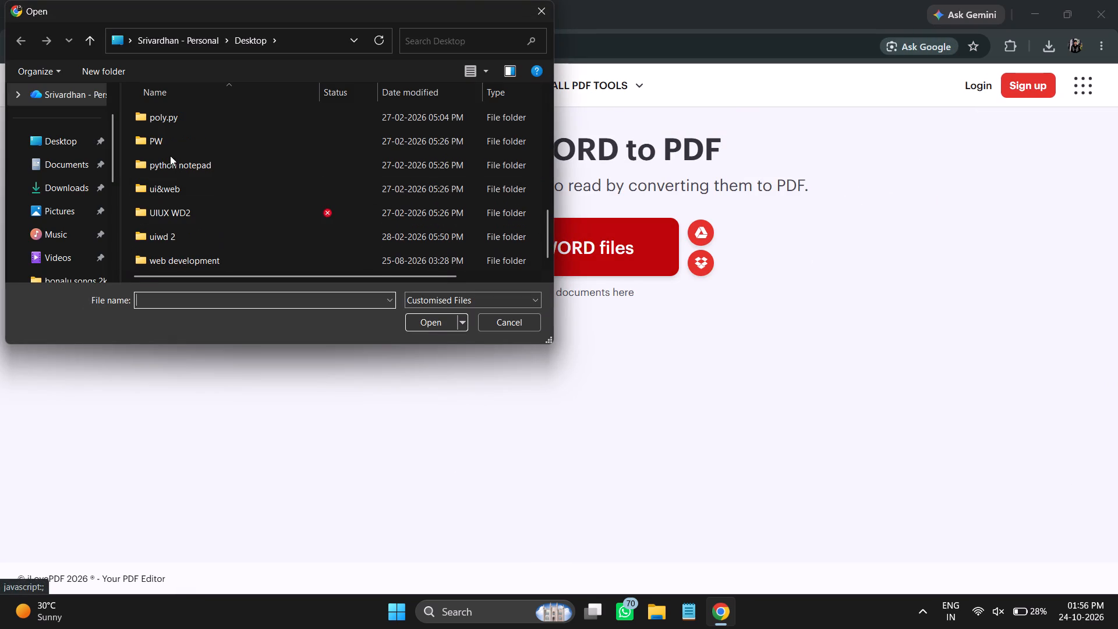
{"action": "left_click", "coordinate": [98, 184]}
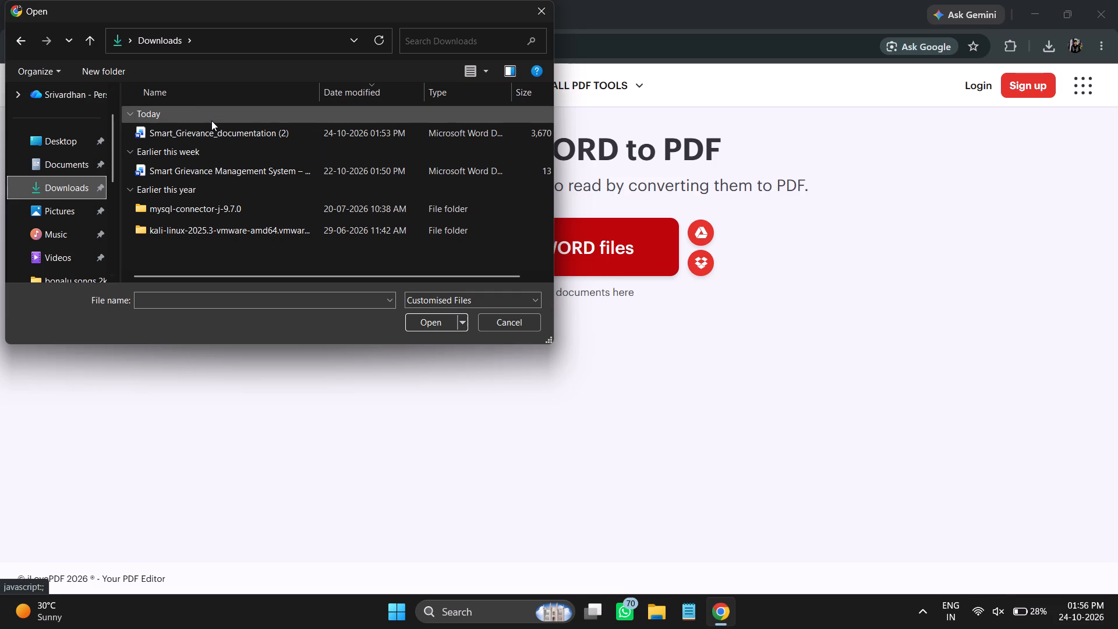
{"action": "left_click", "coordinate": [203, 132]}
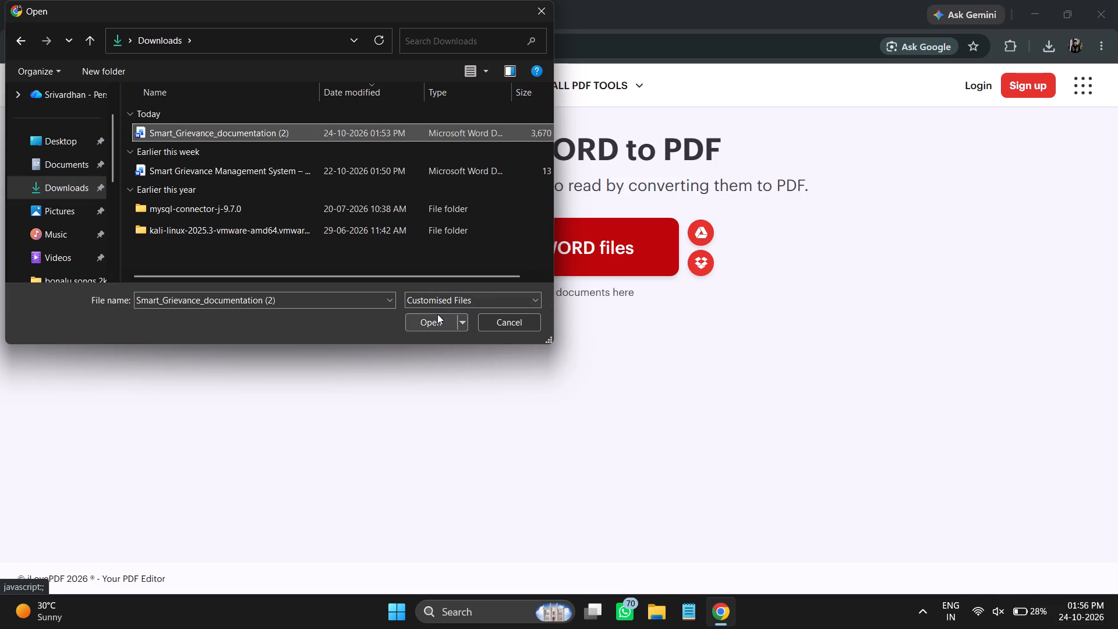
{"action": "left_click", "coordinate": [437, 314]}
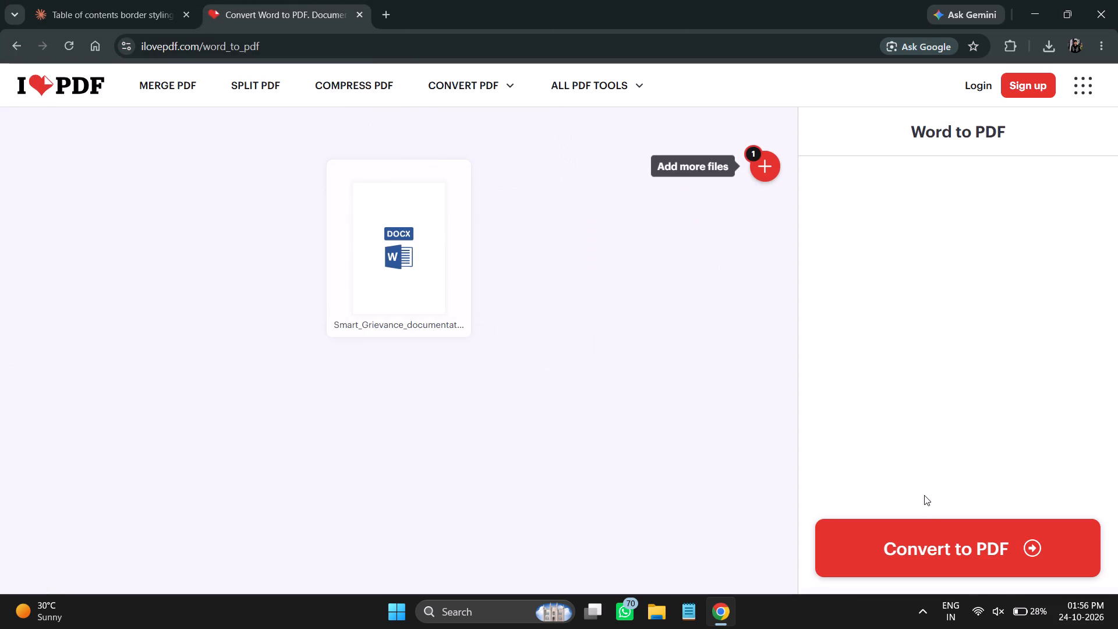
{"action": "left_click", "coordinate": [939, 535]}
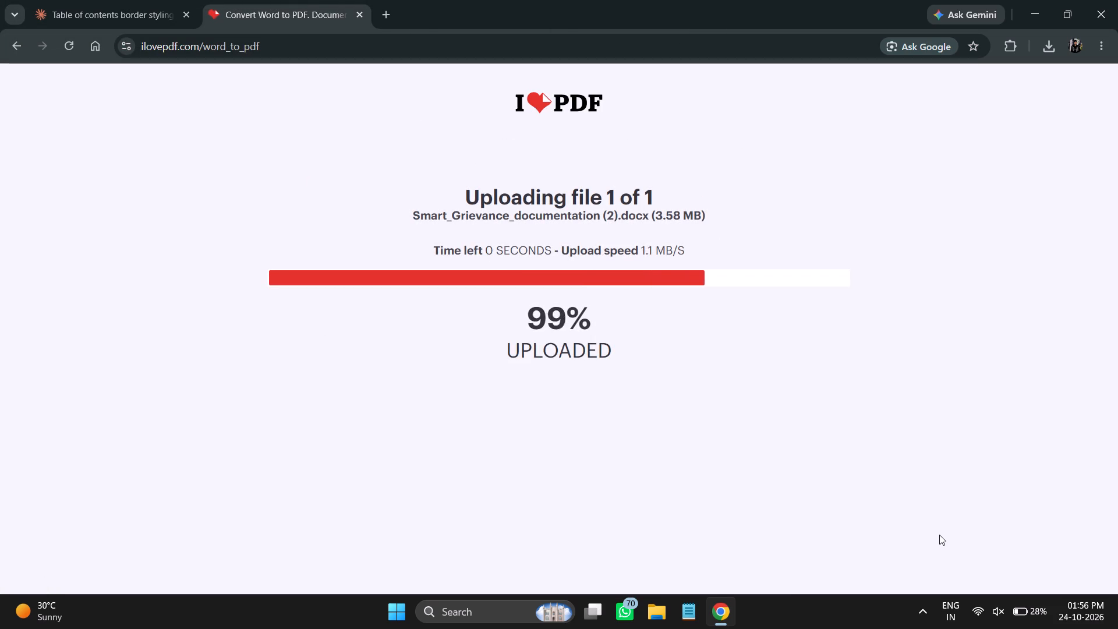
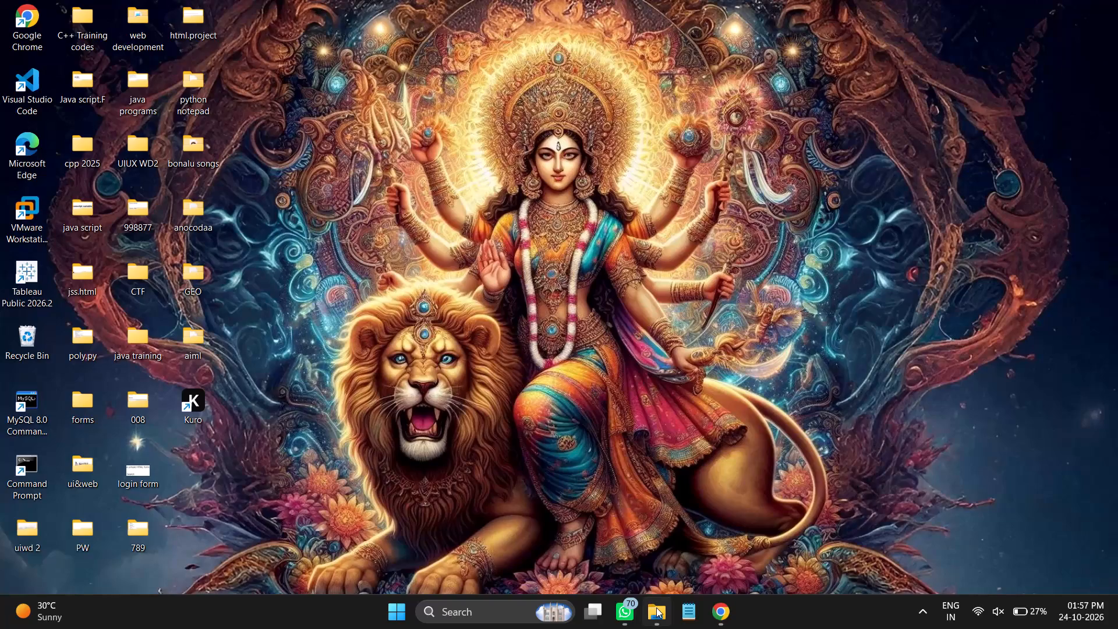
Switch to the Downloads folder in File Explorer and open the converted PDF Smart_Grievance_documentation (2).
{"action": "left_click", "coordinate": [656, 607]}
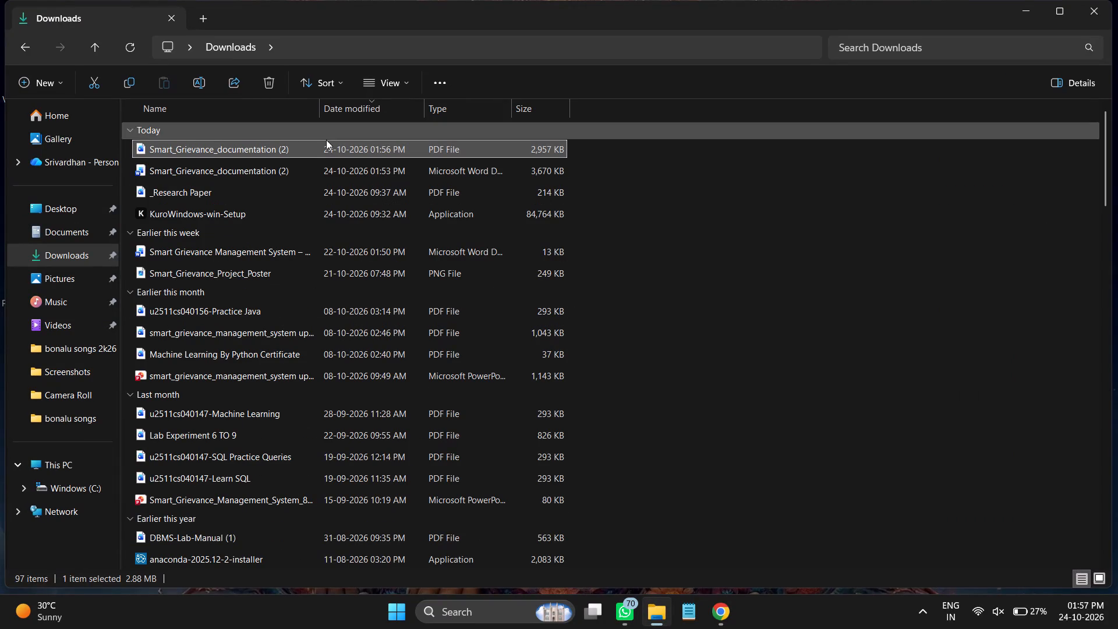
{"action": "double_click", "coordinate": [318, 148]}
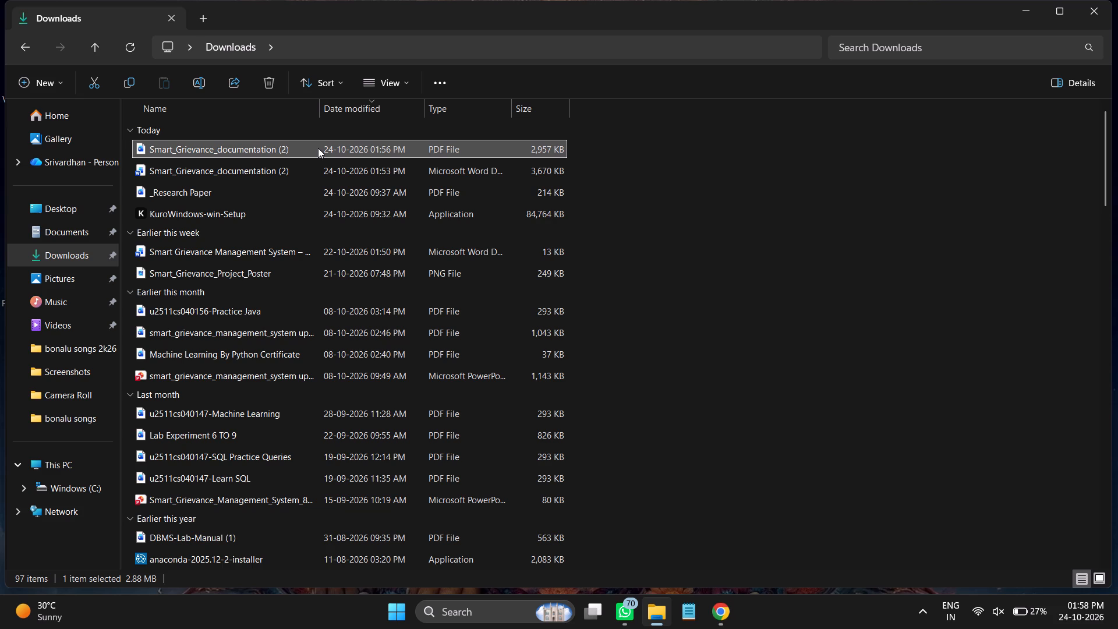
{"action": "triple_click", "coordinate": [279, 146]}
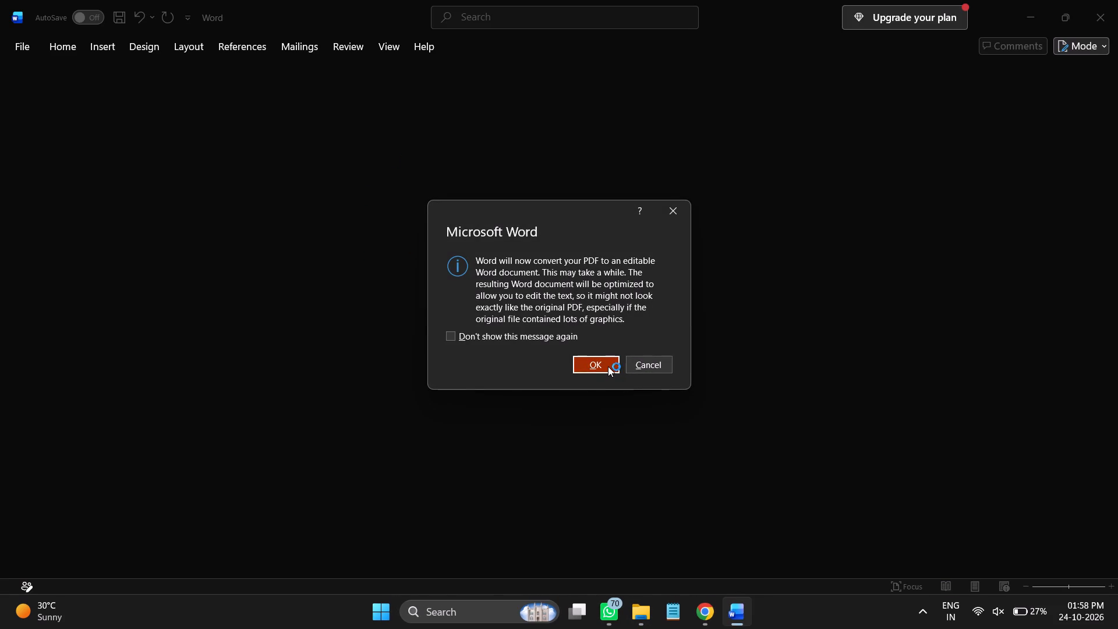
Accept the conversion of the PDF into an editable Word document so that it opens for viewing.
{"action": "left_click", "coordinate": [608, 366]}
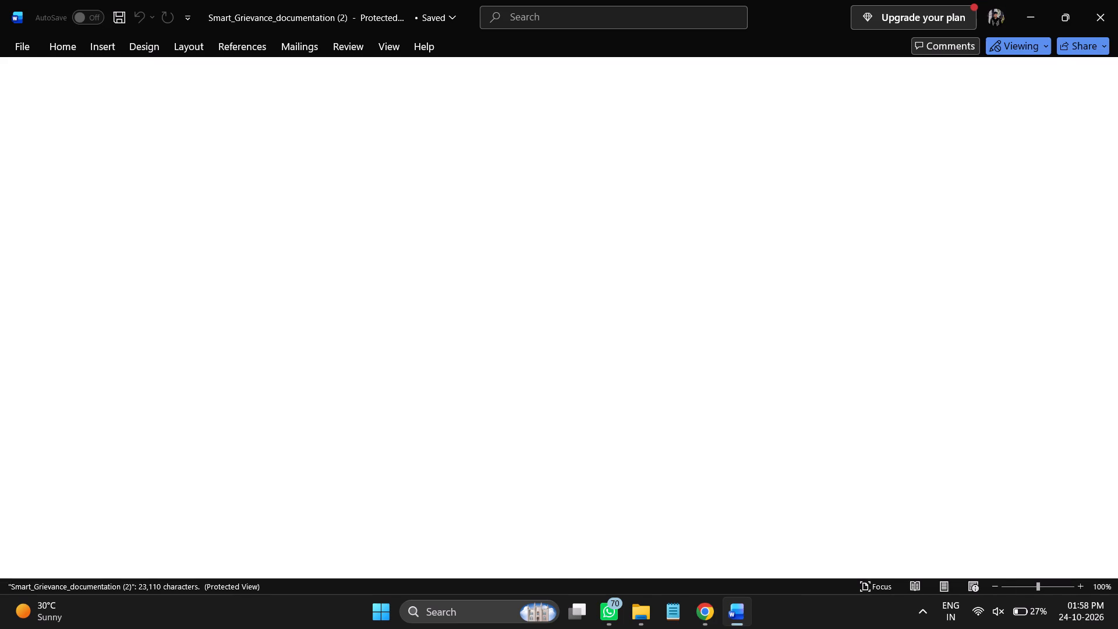
Close the Smart_Grievance_documentation (2) document and the Downloads folder window, returning to the desktop.
{"action": "left_click", "coordinate": [1117, 18]}
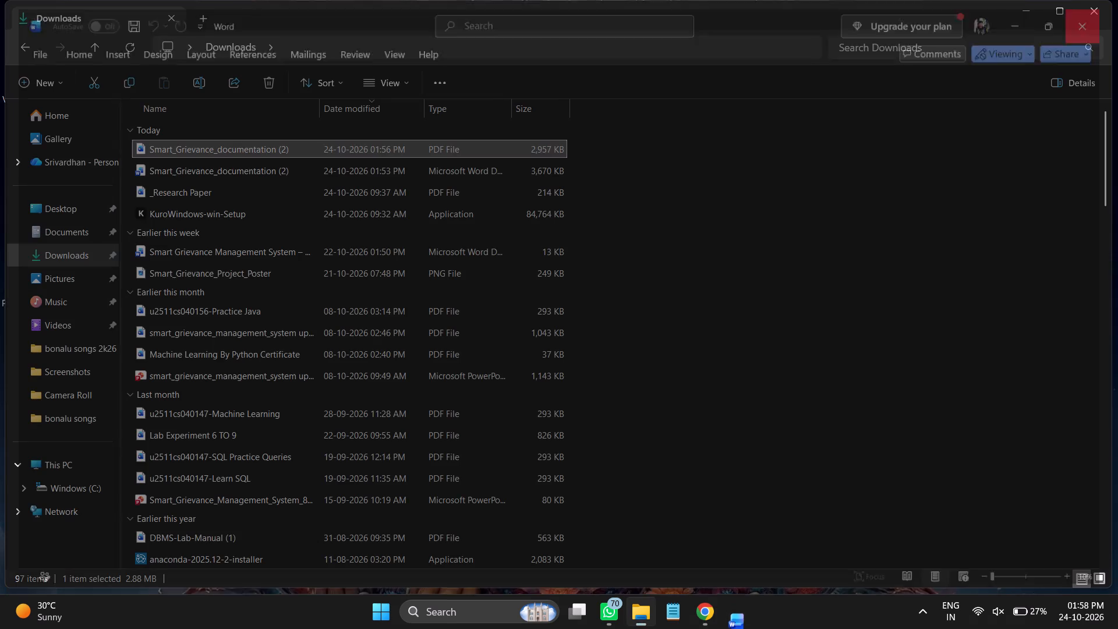
{"action": "left_click", "coordinate": [1117, 18]}
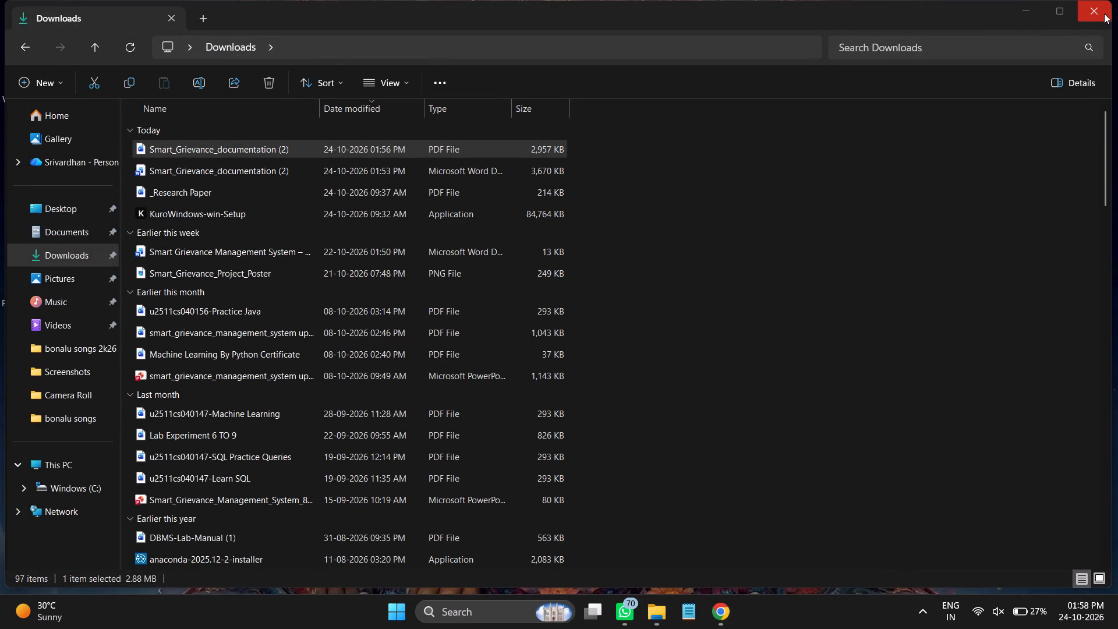
{"action": "left_click", "coordinate": [1104, 13]}
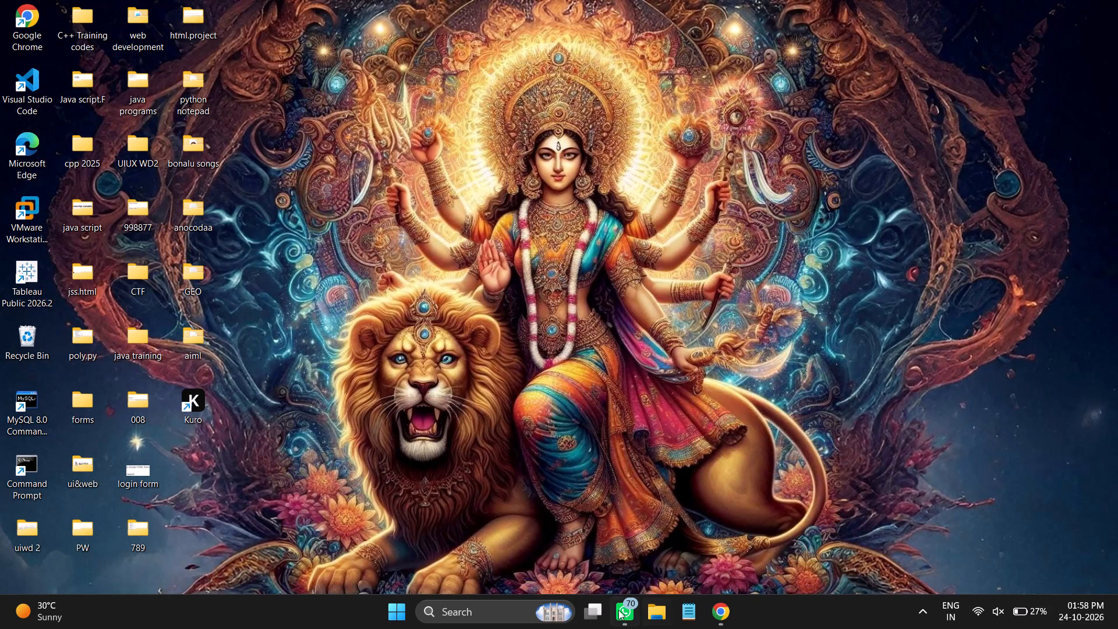
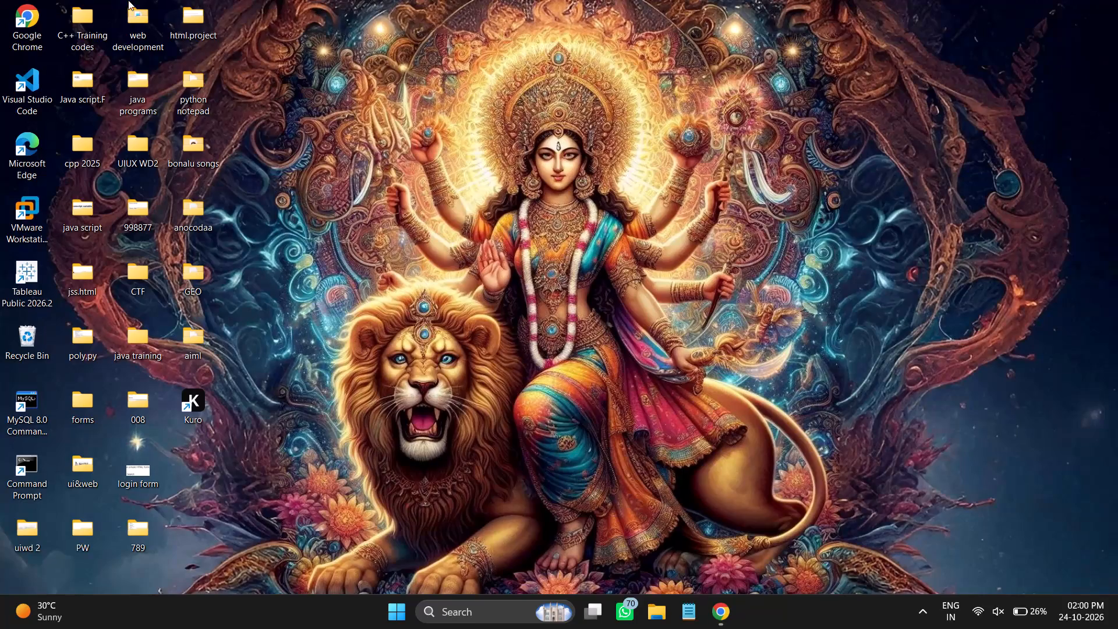
Open Google Chrome with the iphone mail profile and minimise its new window.
{"action": "triple_click", "coordinate": [34, 18]}
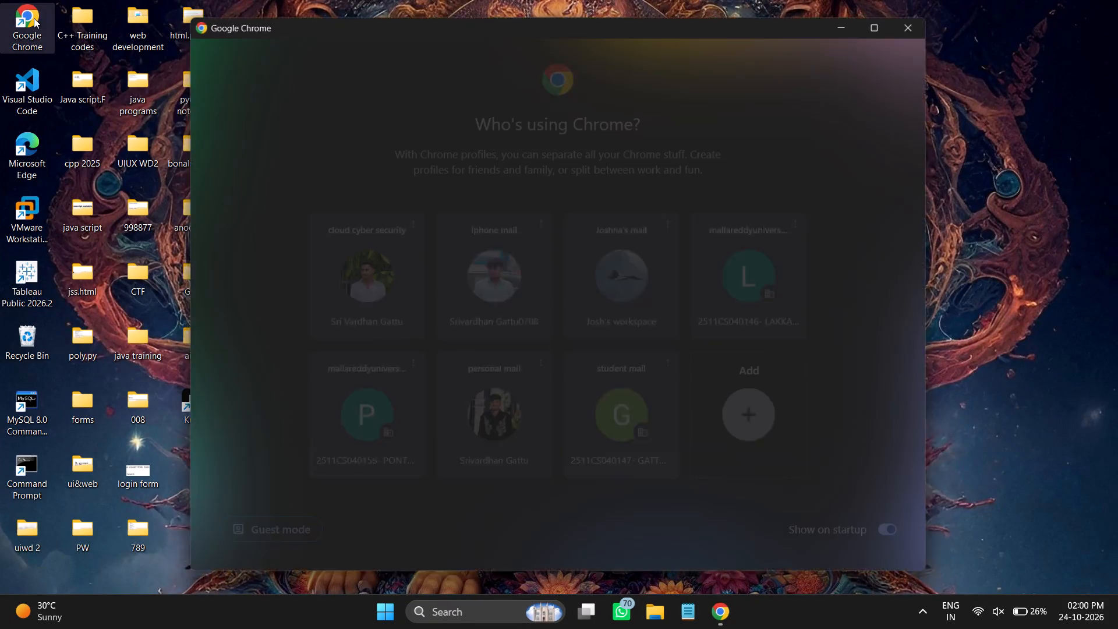
{"action": "left_click", "coordinate": [505, 305]}
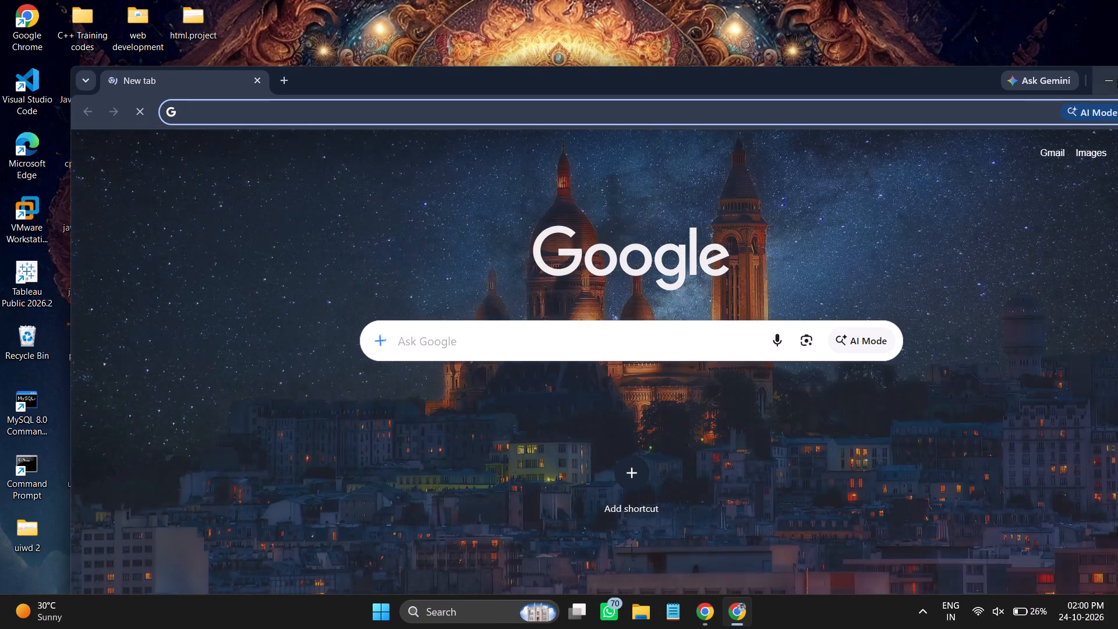
{"action": "left_click", "coordinate": [1117, 78]}
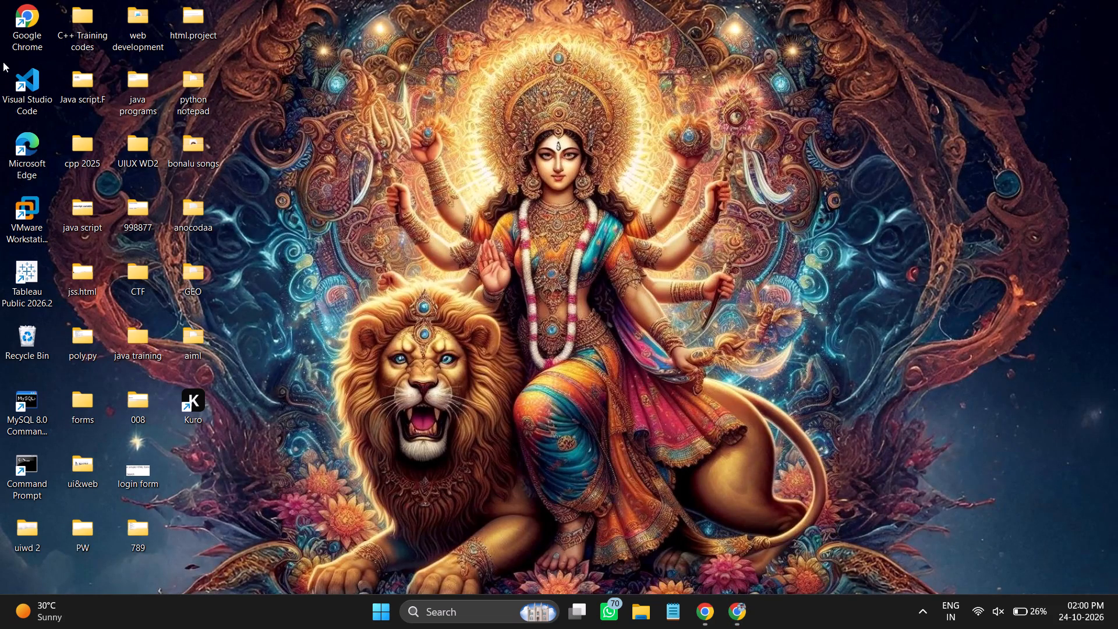
{"action": "triple_click", "coordinate": [23, 26]}
{"action": "left_click", "coordinate": [23, 26]}
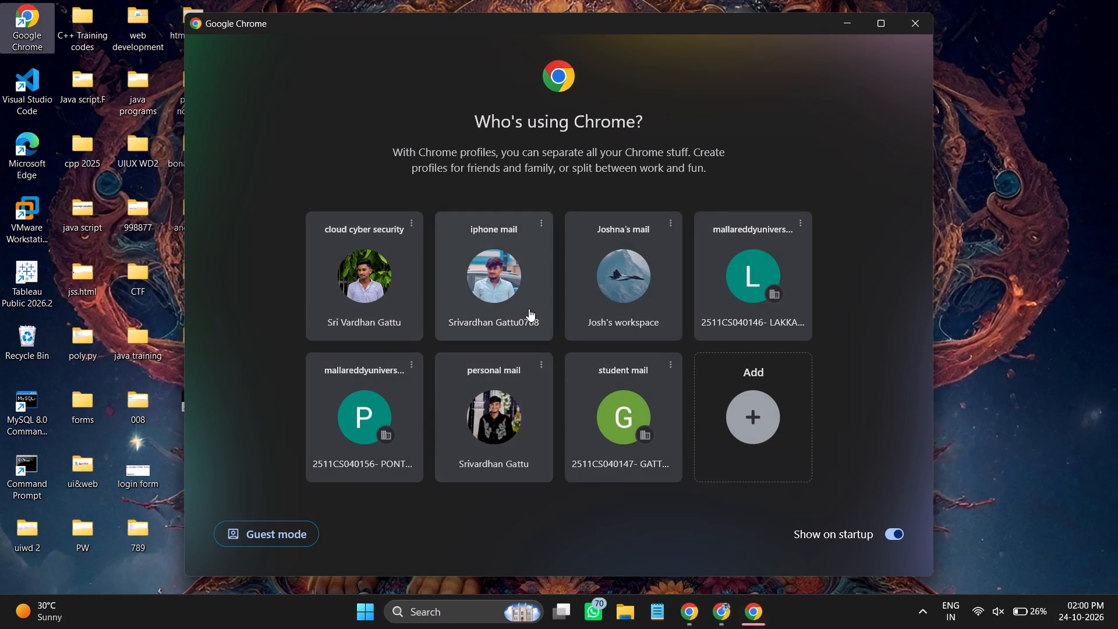
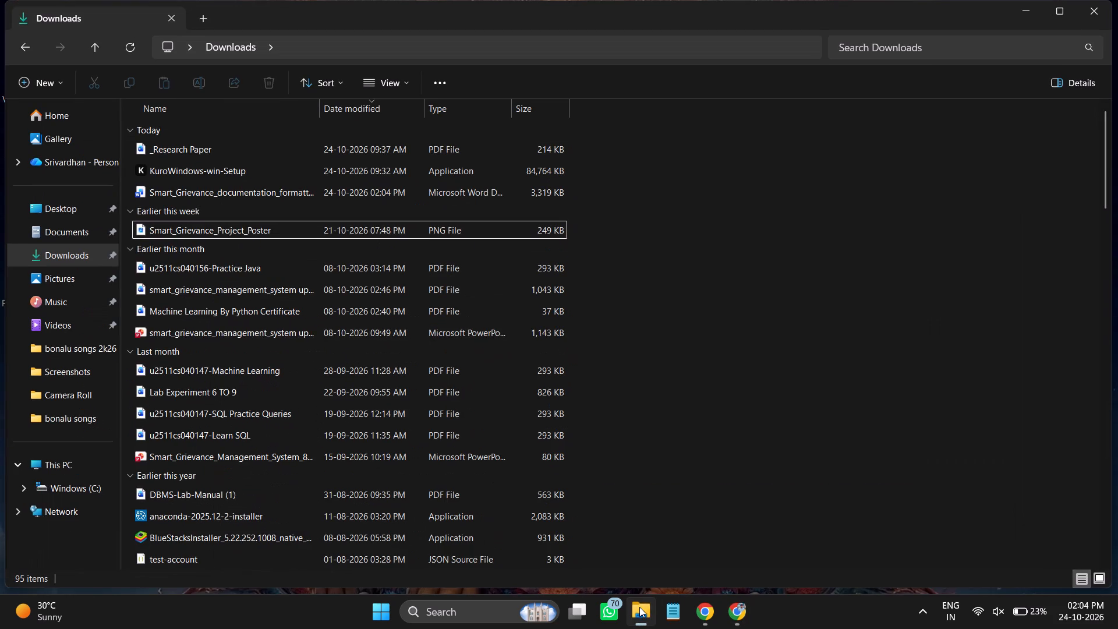
{"action": "scroll", "coordinate": [350, 220], "scroll_direction": "up", "scroll_amount": 5}
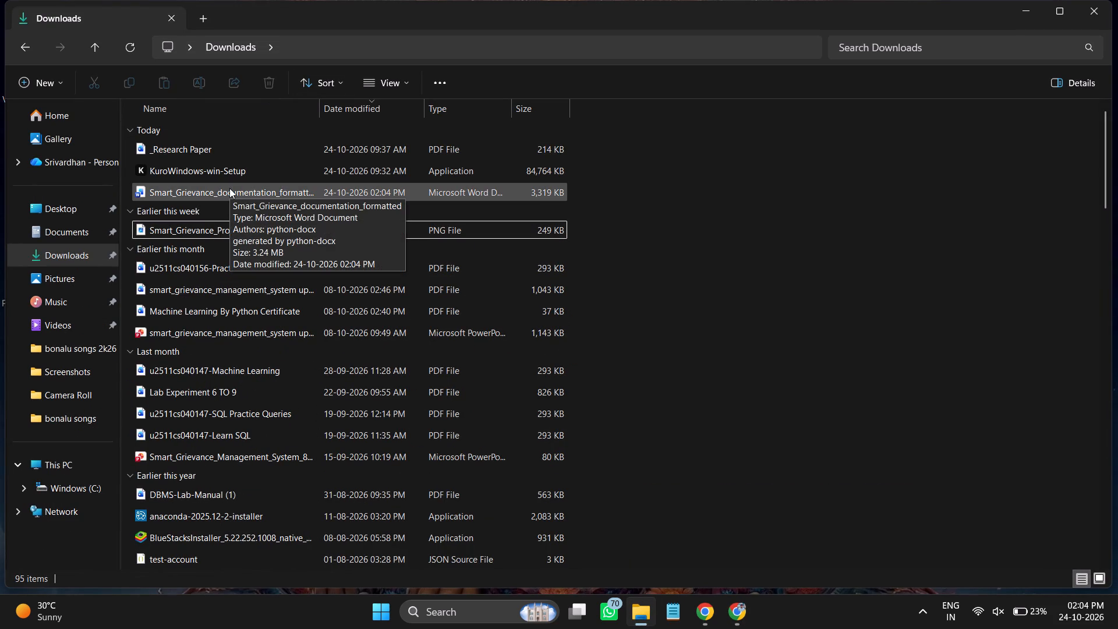
{"action": "left_click", "coordinate": [404, 183]}
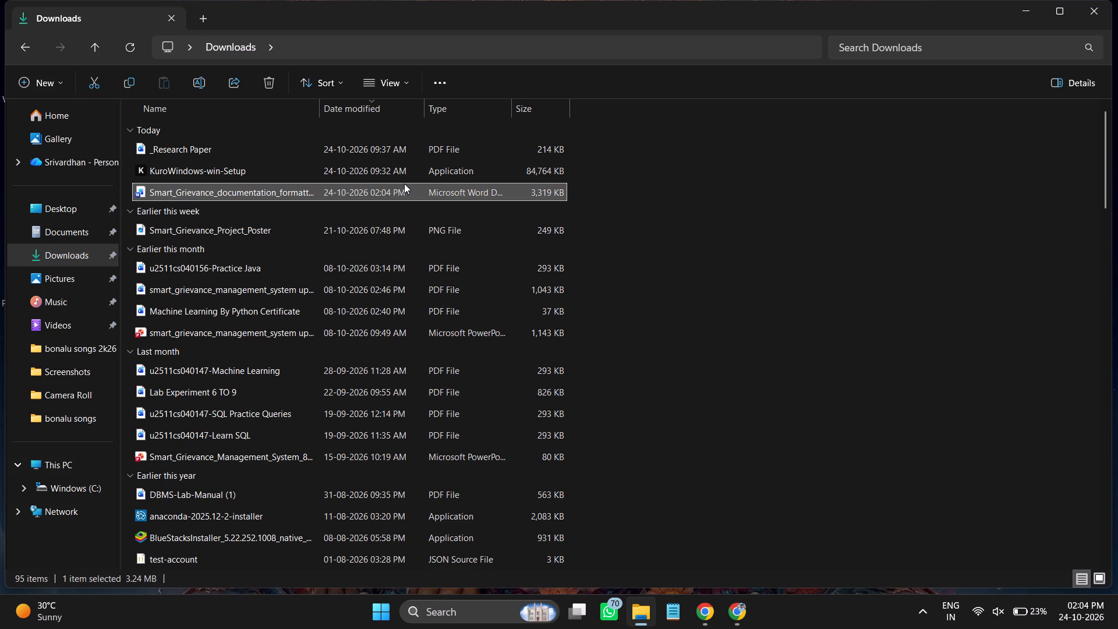
{"action": "left_click", "coordinate": [136, 84]}
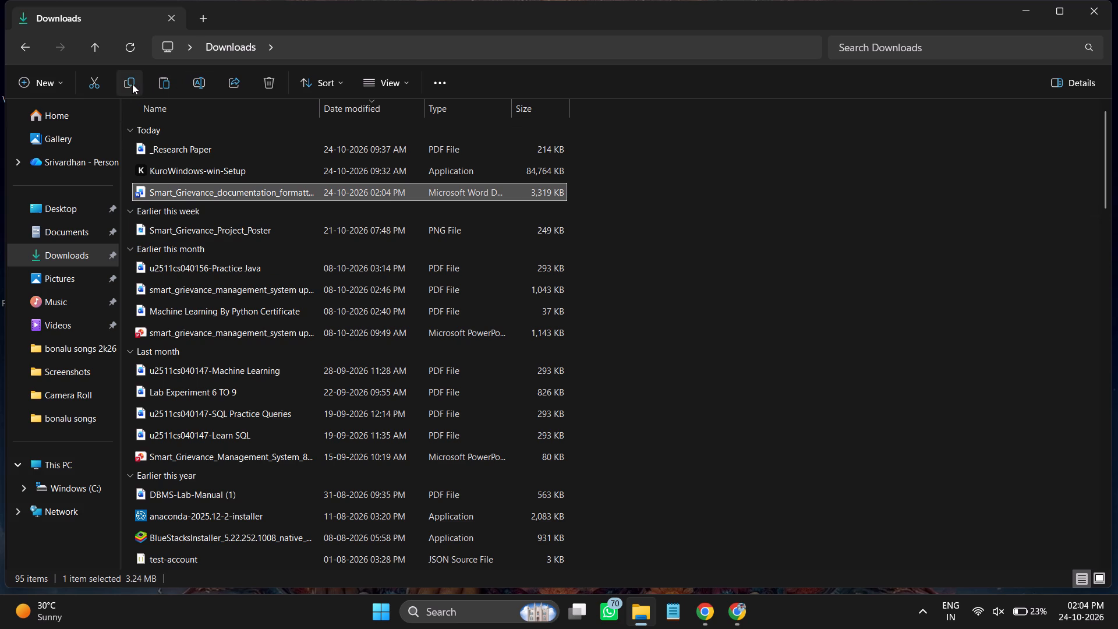
{"action": "left_click", "coordinate": [132, 84]}
{"action": "left_click", "coordinate": [127, 80]}
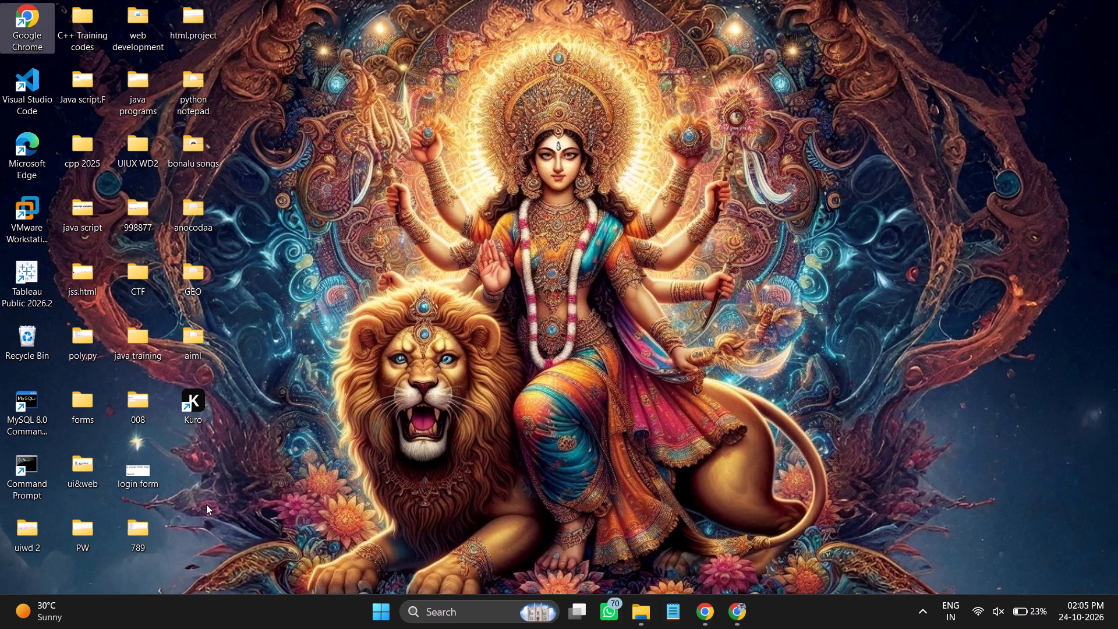
{"action": "right_click", "coordinate": [201, 476]}
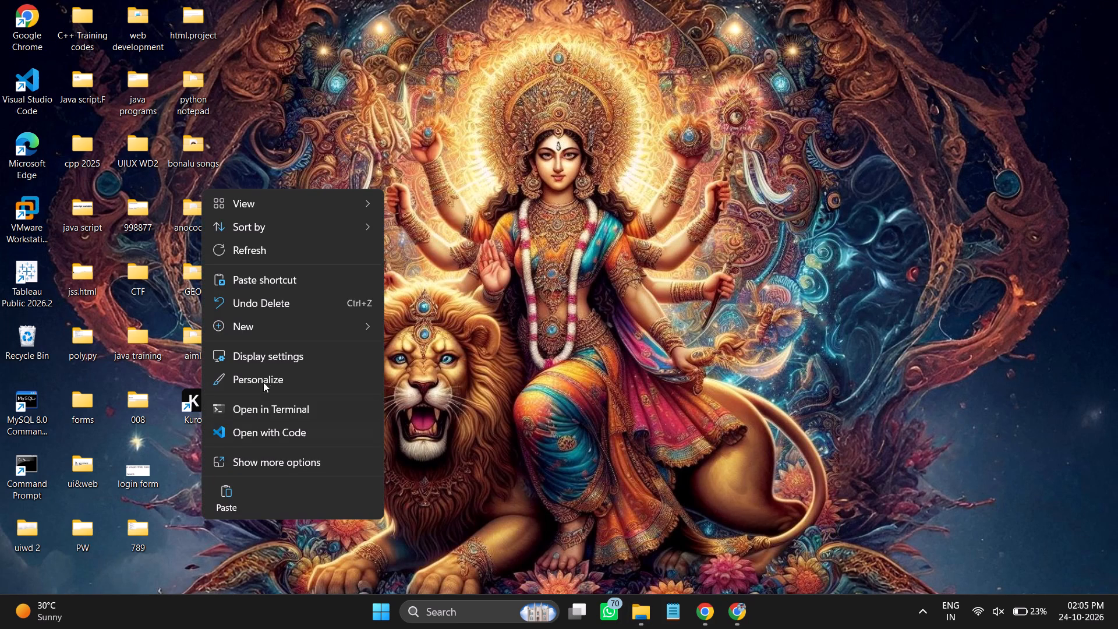
{"action": "left_click", "coordinate": [221, 492]}
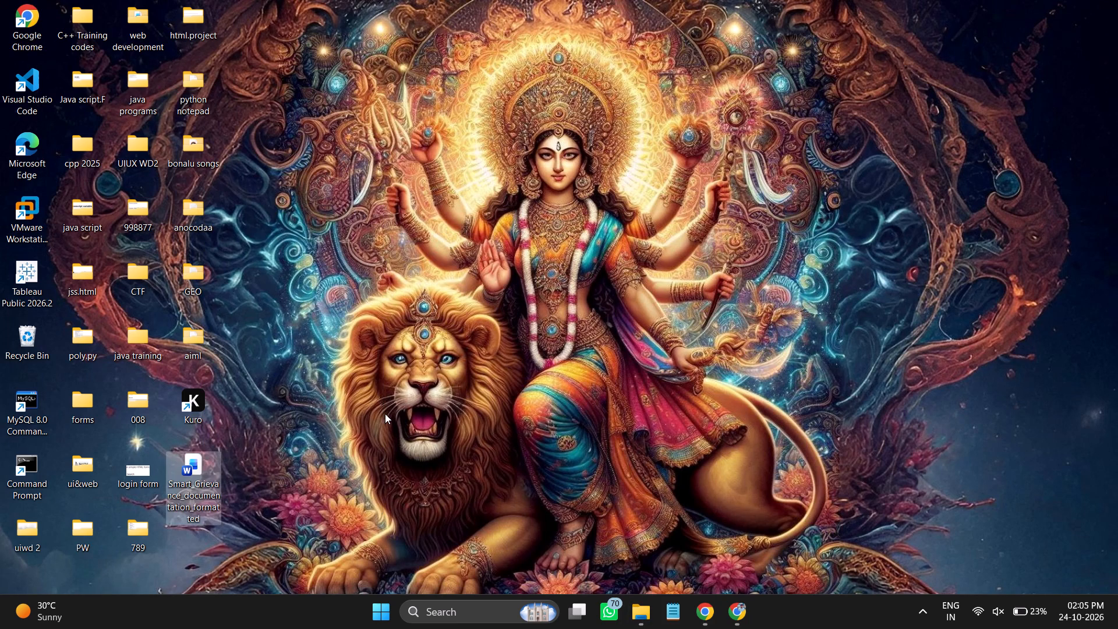
{"action": "left_click", "coordinate": [497, 409]}
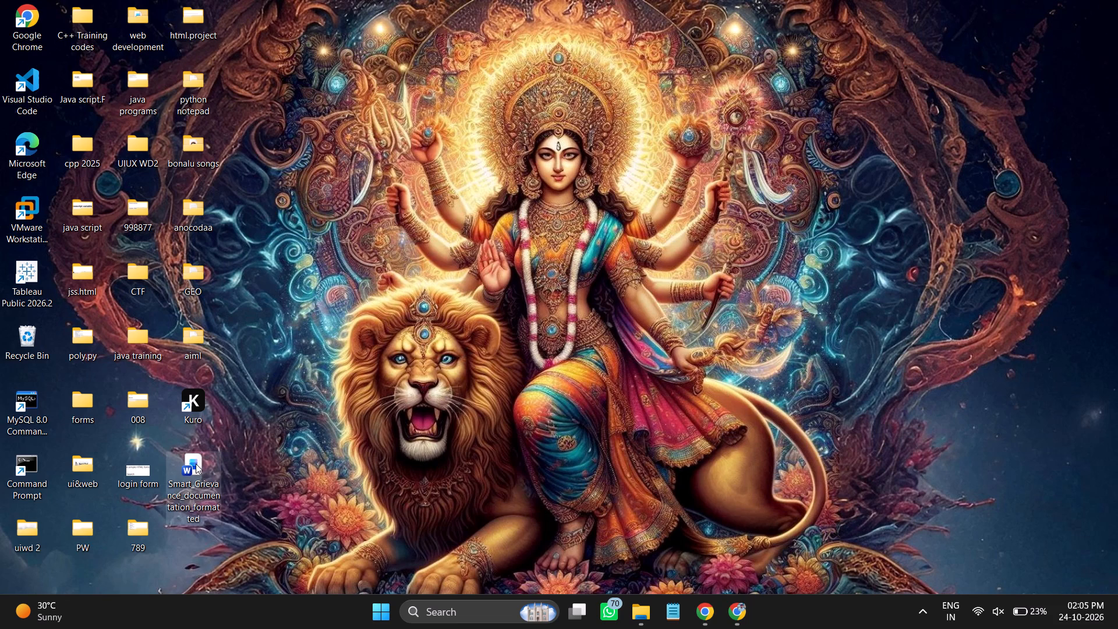
Open the desktop copy of Smart_Grievance_documentation_formatted in Word.
{"action": "triple_click", "coordinate": [196, 464]}
{"action": "triple_click", "coordinate": [196, 464]}
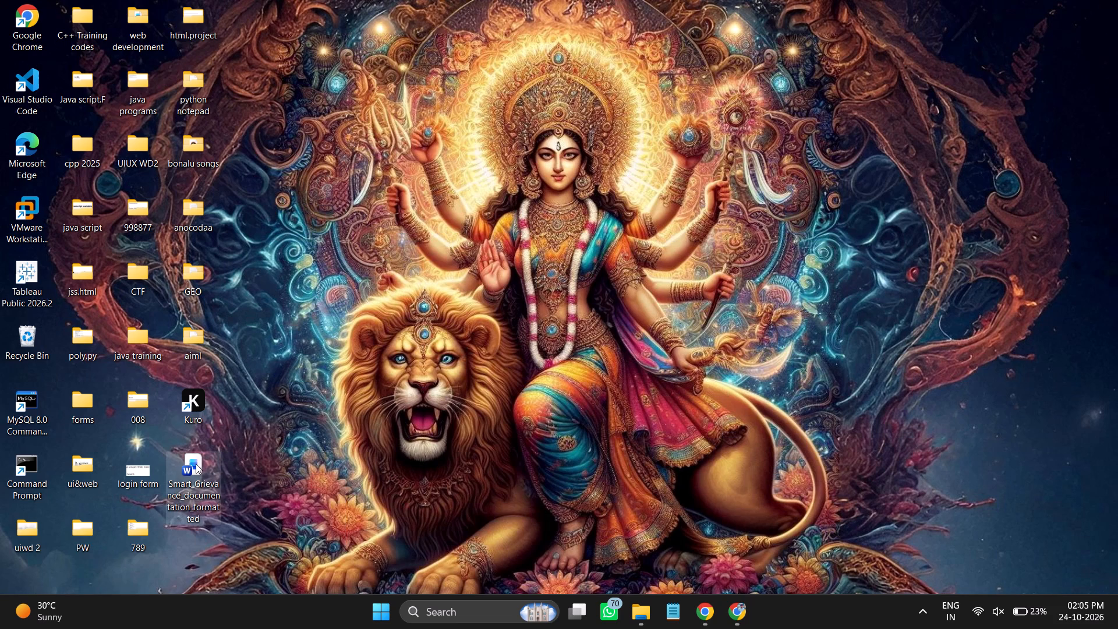
{"action": "triple_click", "coordinate": [196, 464]}
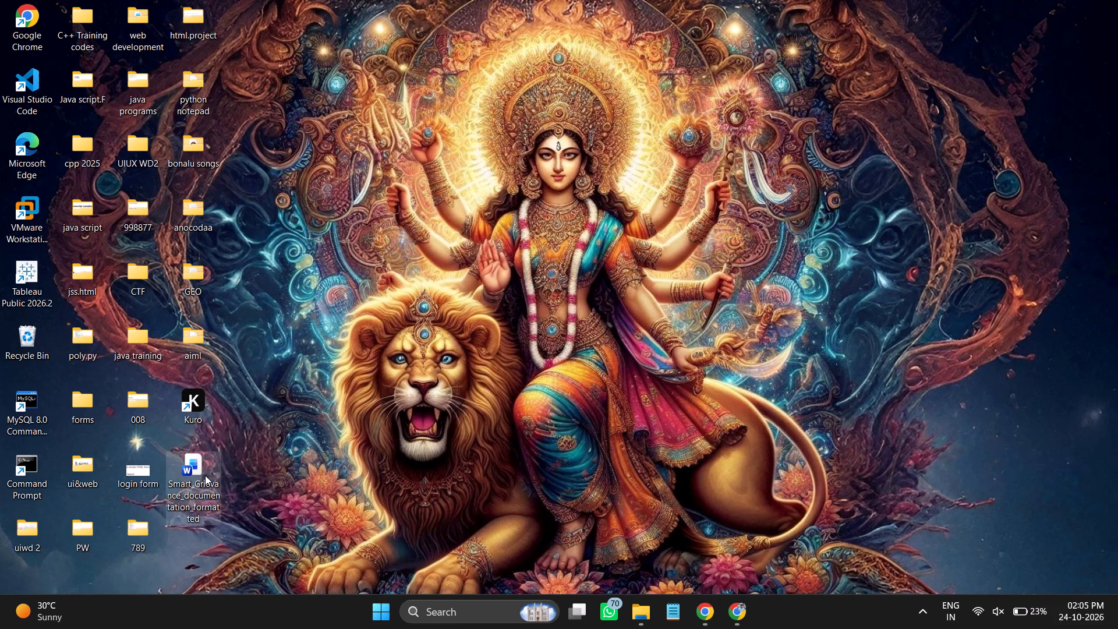
{"action": "triple_click", "coordinate": [205, 475]}
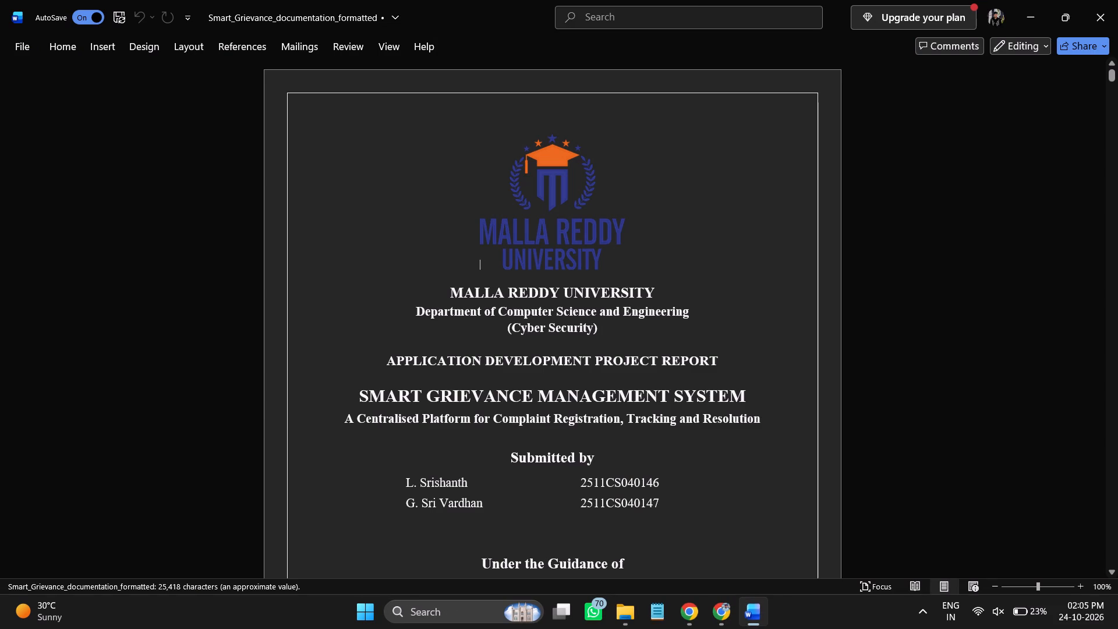
Examine the formatted report's layout from the cover page through the declaration, acknowledgements, table of contents and opening chapters.
{"action": "scroll", "coordinate": [557, 320], "scroll_direction": "down", "scroll_amount": 7}
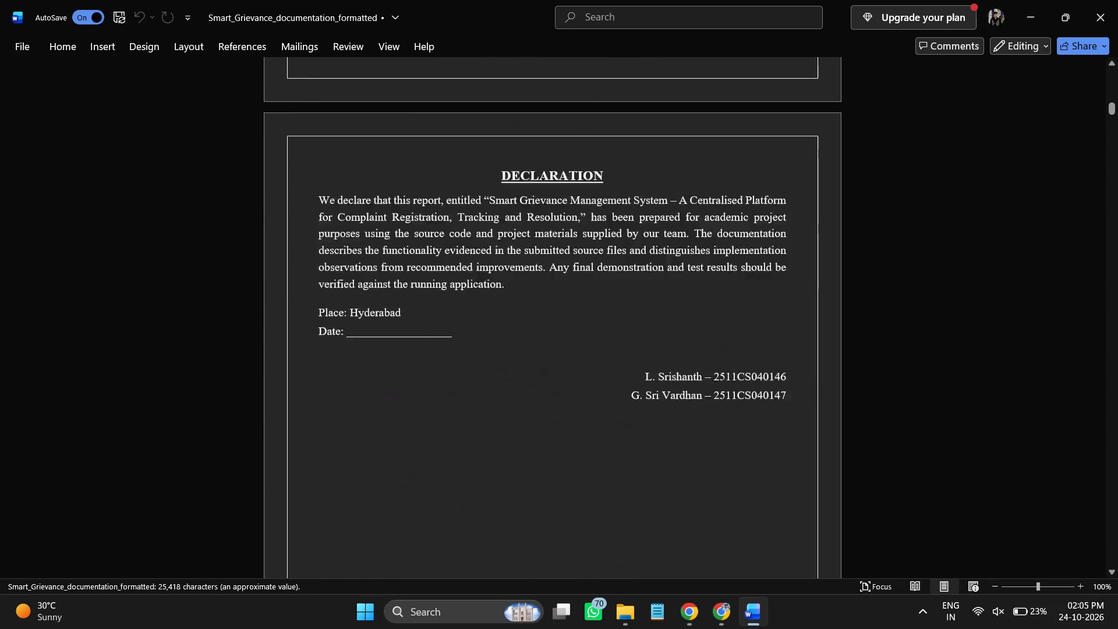
{"action": "scroll", "coordinate": [557, 320], "scroll_direction": "down", "scroll_amount": 5}
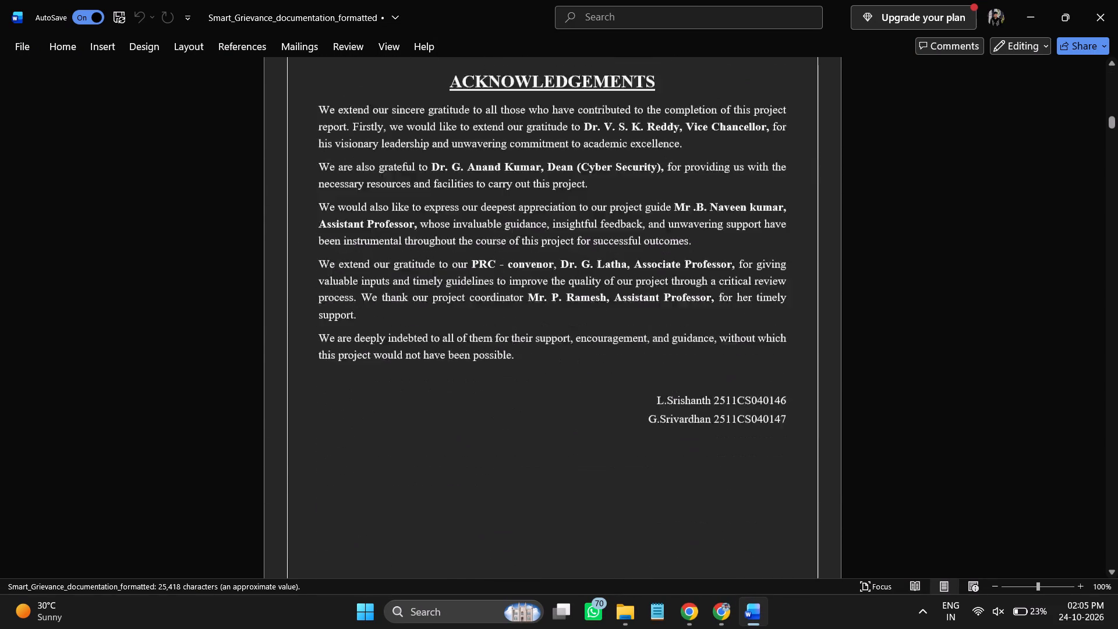
{"action": "scroll", "coordinate": [557, 320], "scroll_direction": "down", "scroll_amount": 5}
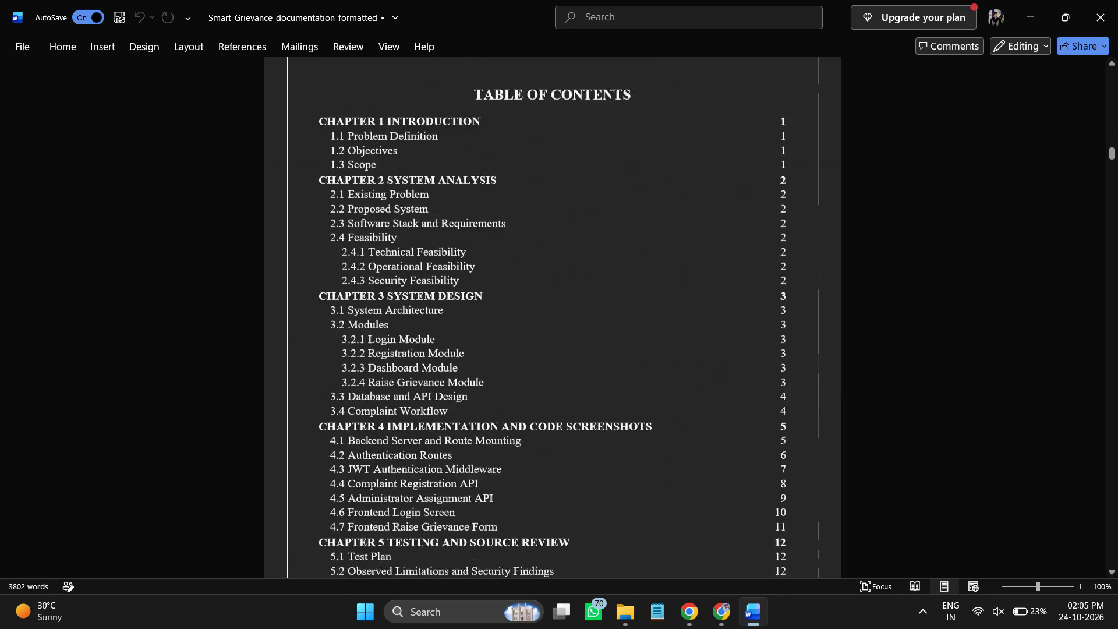
{"action": "scroll", "coordinate": [557, 320], "scroll_direction": "down", "scroll_amount": 2}
{"action": "scroll", "coordinate": [557, 320], "scroll_direction": "up", "scroll_amount": 1}
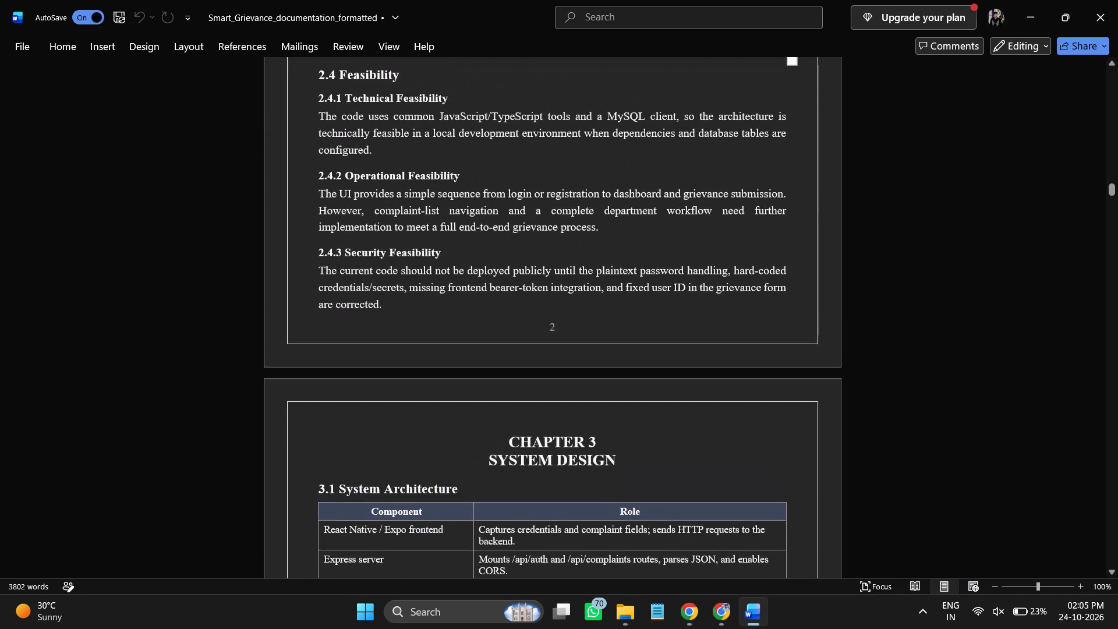
Close the Word document, the Claude browser window and the Downloads window, and remove one of the two virtual desktops.
{"action": "left_click", "coordinate": [1117, 0]}
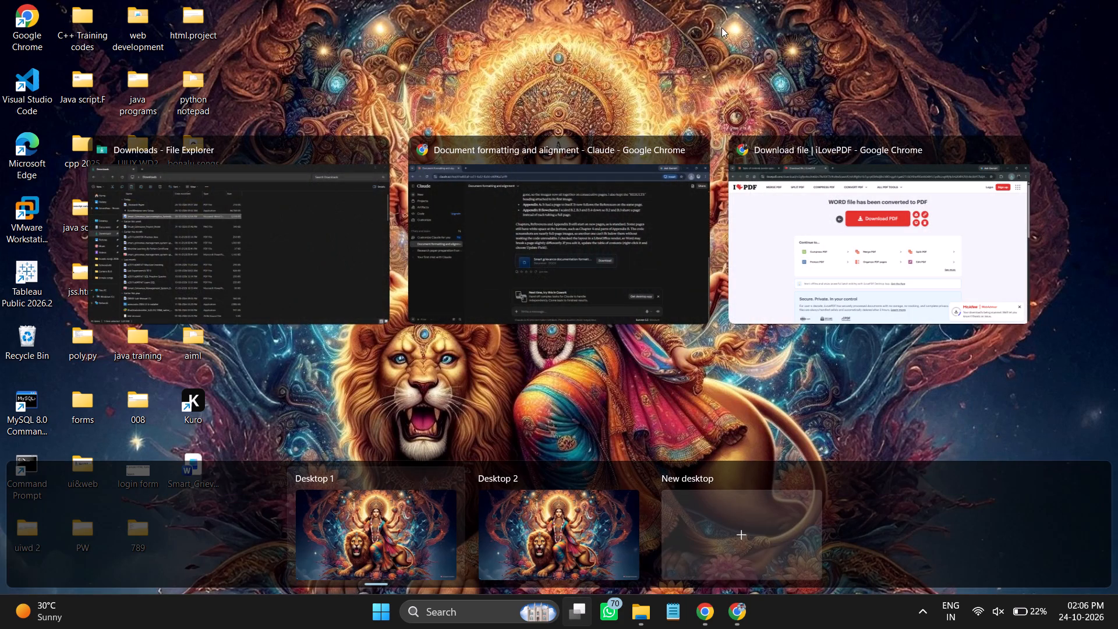
{"action": "left_click", "coordinate": [694, 145]}
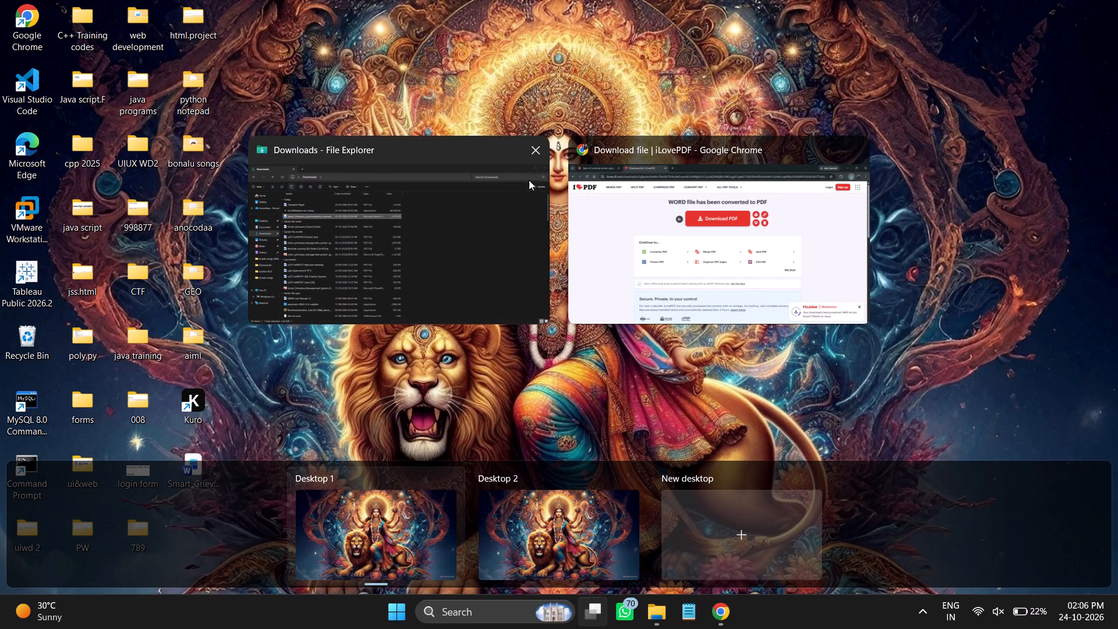
{"action": "left_click", "coordinate": [532, 149]}
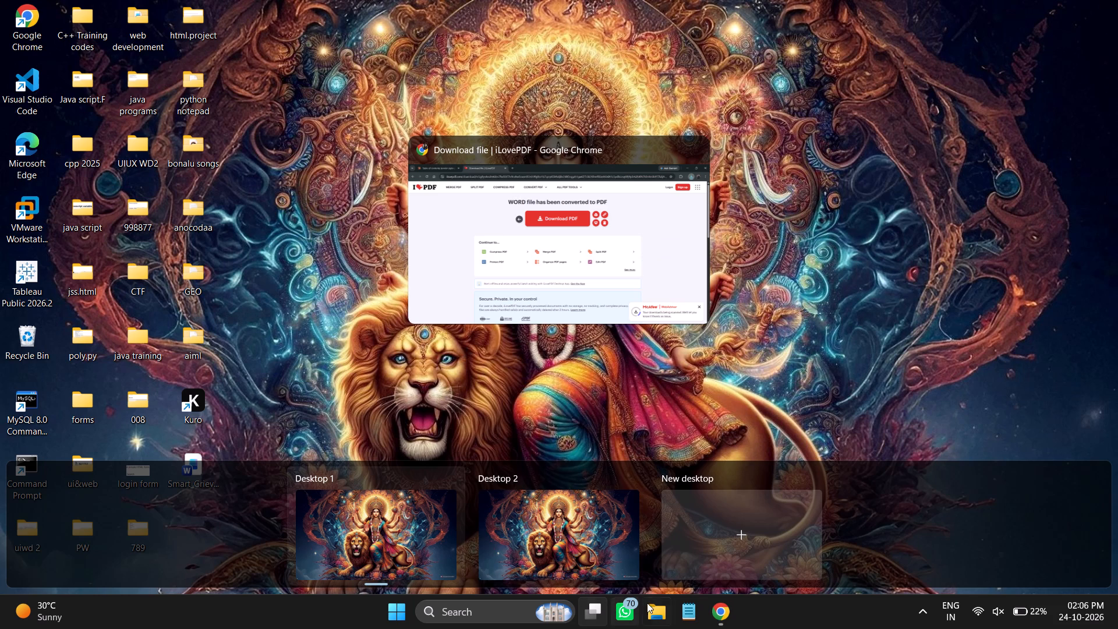
{"action": "left_click", "coordinate": [457, 471]}
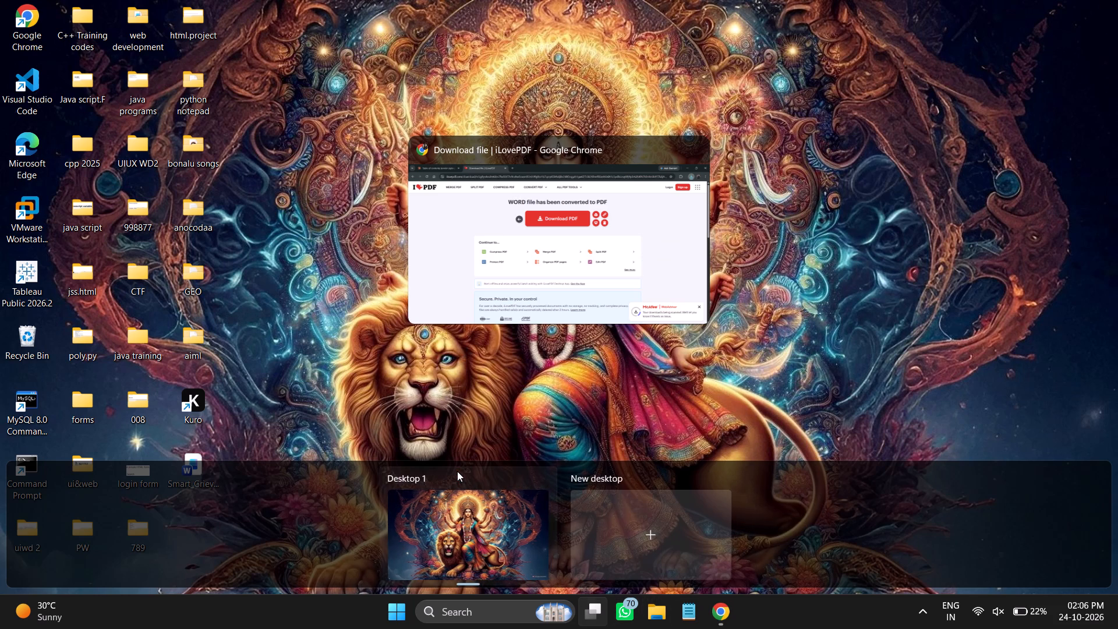
{"action": "left_click", "coordinate": [504, 535]}
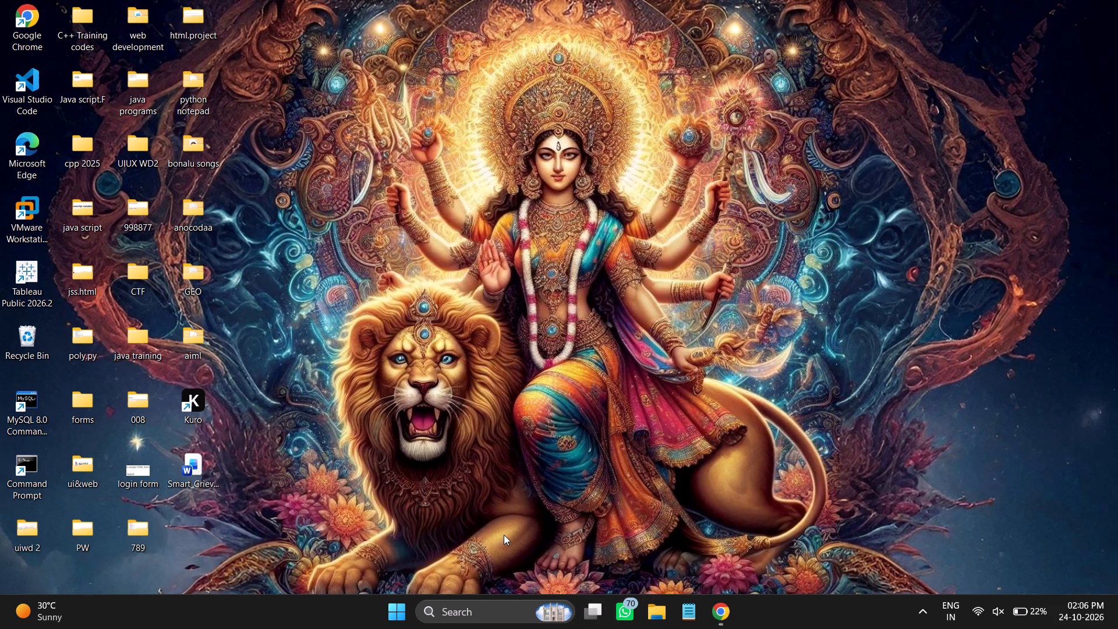
Reopen the Downloads folder in File Explorer and open Smart_Grievance_documentation_formatted in Word.
{"action": "left_click", "coordinate": [665, 619]}
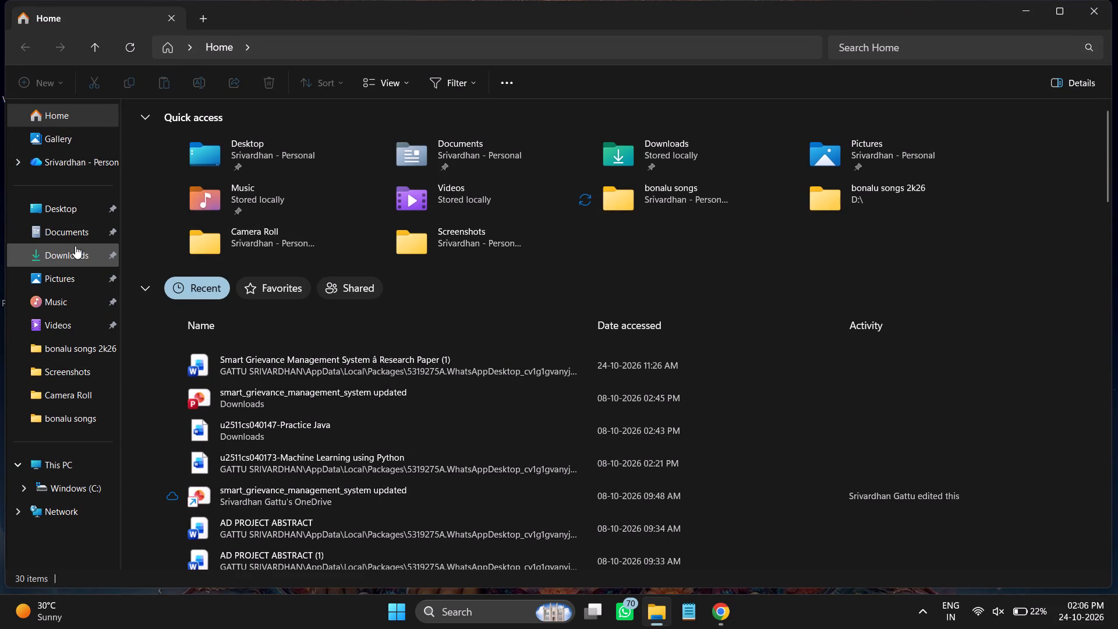
{"action": "left_click", "coordinate": [70, 249]}
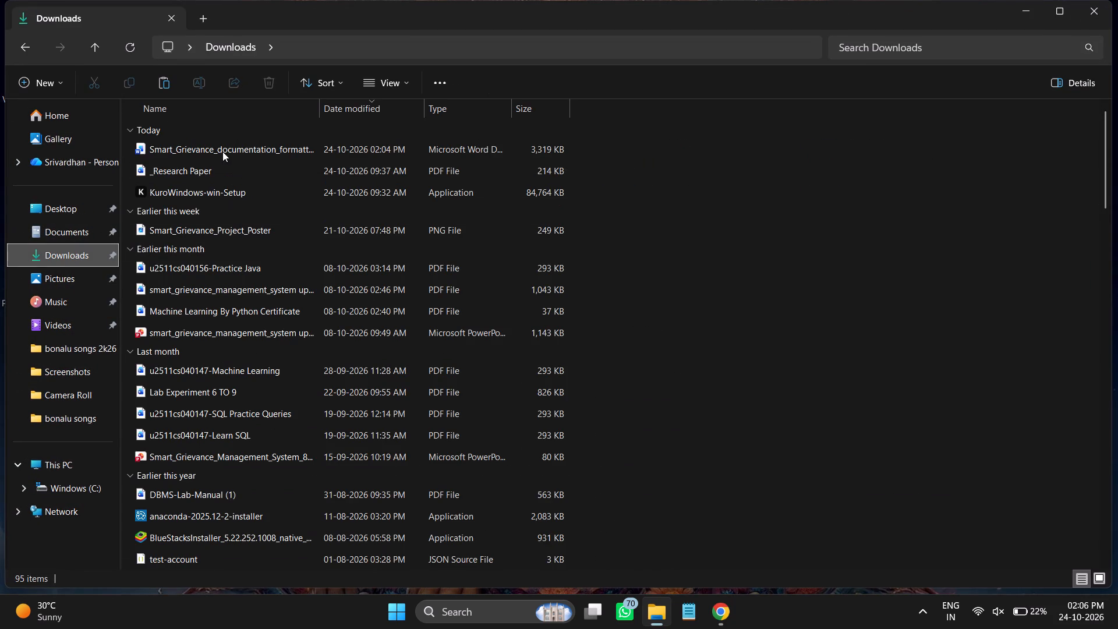
{"action": "double_click", "coordinate": [222, 148]}
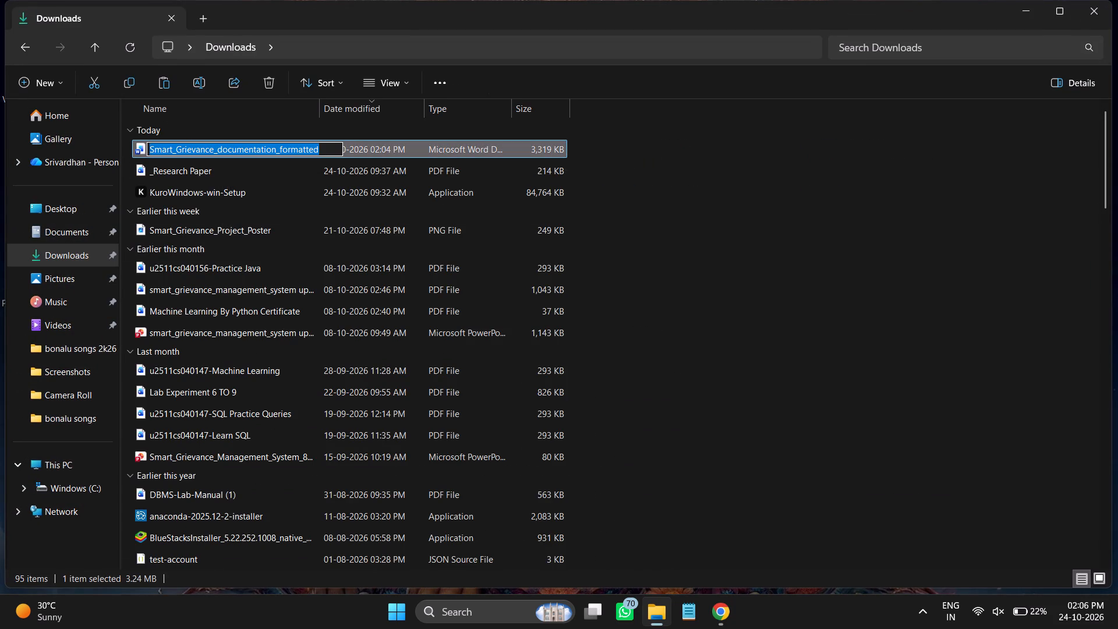
{"action": "left_click", "coordinate": [374, 147]}
{"action": "triple_click", "coordinate": [374, 147]}
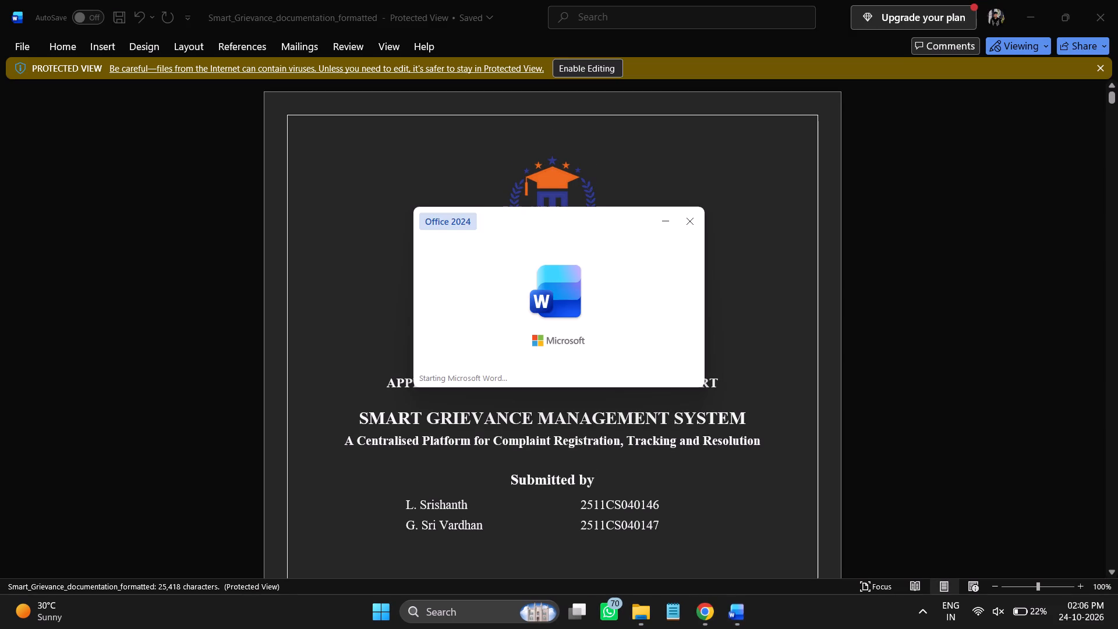
Examine the Downloads copy's layout from the cover and front matter through the code screenshots to the project poster on page 27.
{"action": "scroll", "coordinate": [691, 222], "scroll_direction": "down", "scroll_amount": 4}
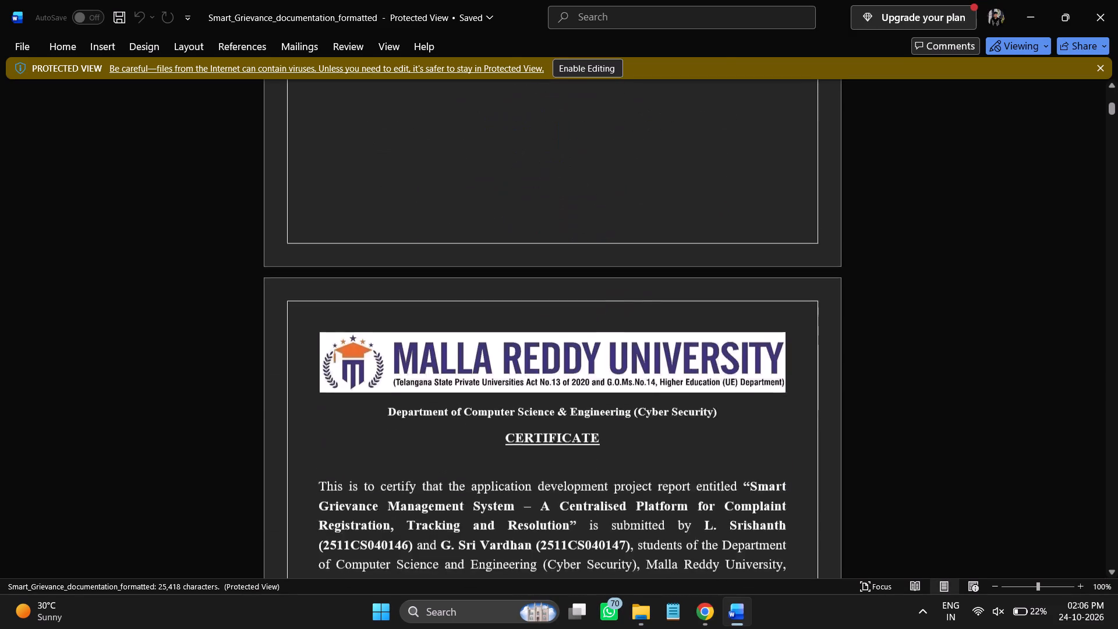
{"action": "scroll", "coordinate": [691, 222], "scroll_direction": "down", "scroll_amount": 9}
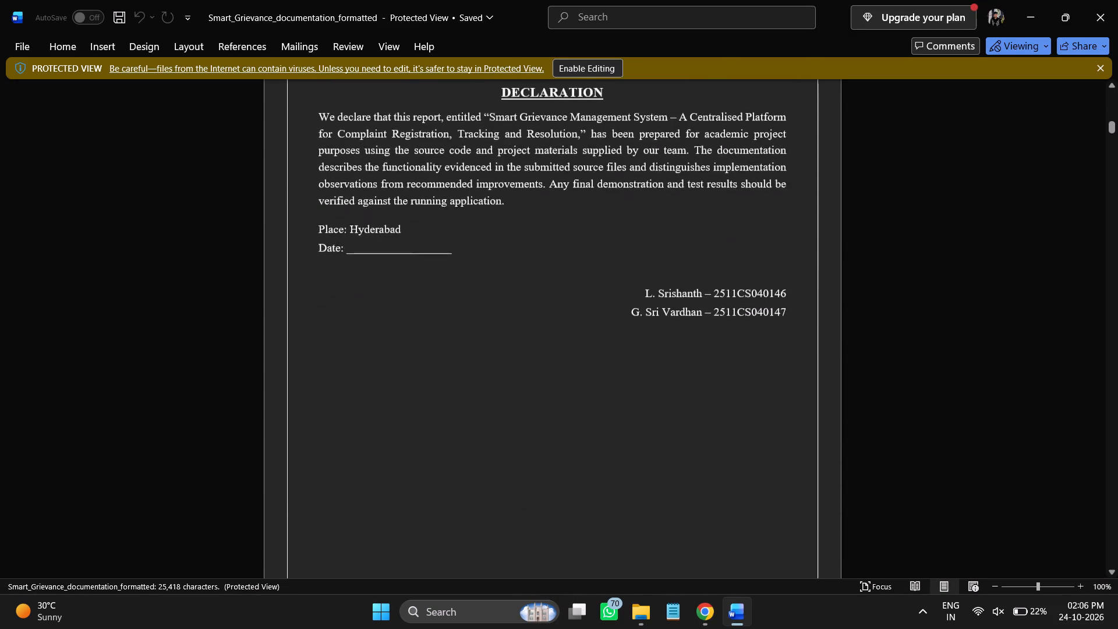
{"action": "scroll", "coordinate": [691, 222], "scroll_direction": "down", "scroll_amount": 4}
{"action": "scroll", "coordinate": [691, 222], "scroll_direction": "up", "scroll_amount": 5}
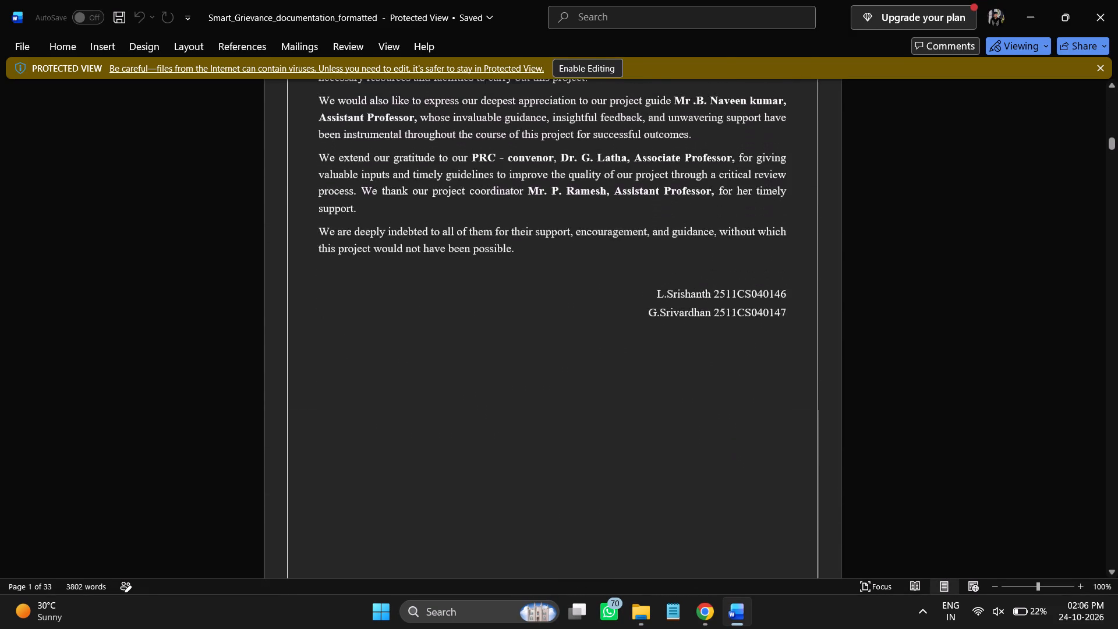
{"action": "scroll", "coordinate": [691, 222], "scroll_direction": "up", "scroll_amount": 1}
{"action": "scroll", "coordinate": [691, 222], "scroll_direction": "down", "scroll_amount": 7}
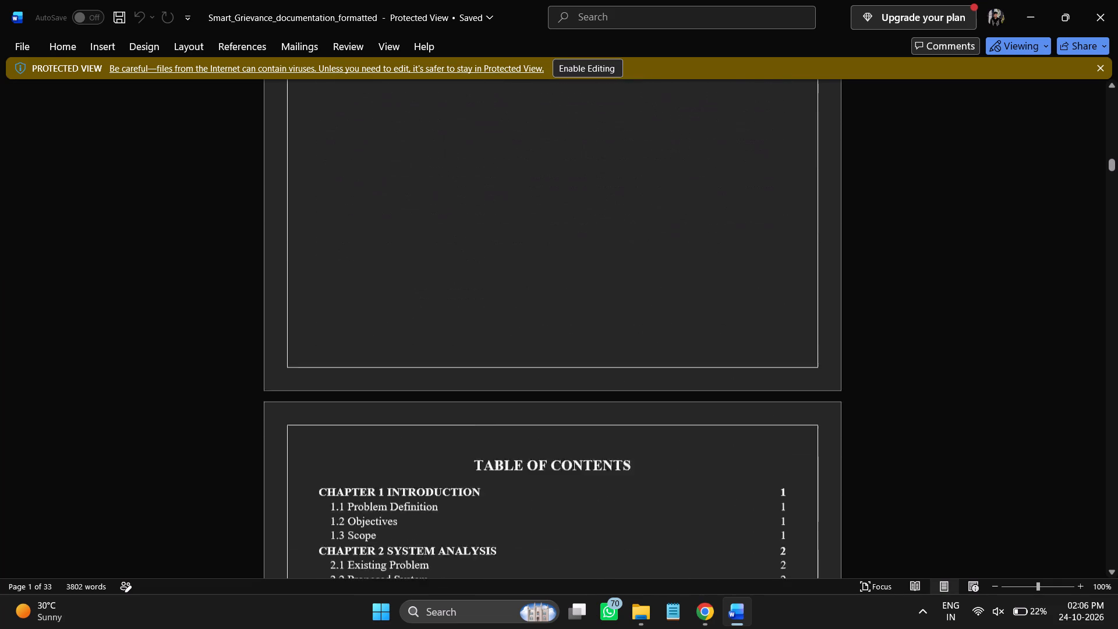
{"action": "scroll", "coordinate": [691, 222], "scroll_direction": "down", "scroll_amount": 19}
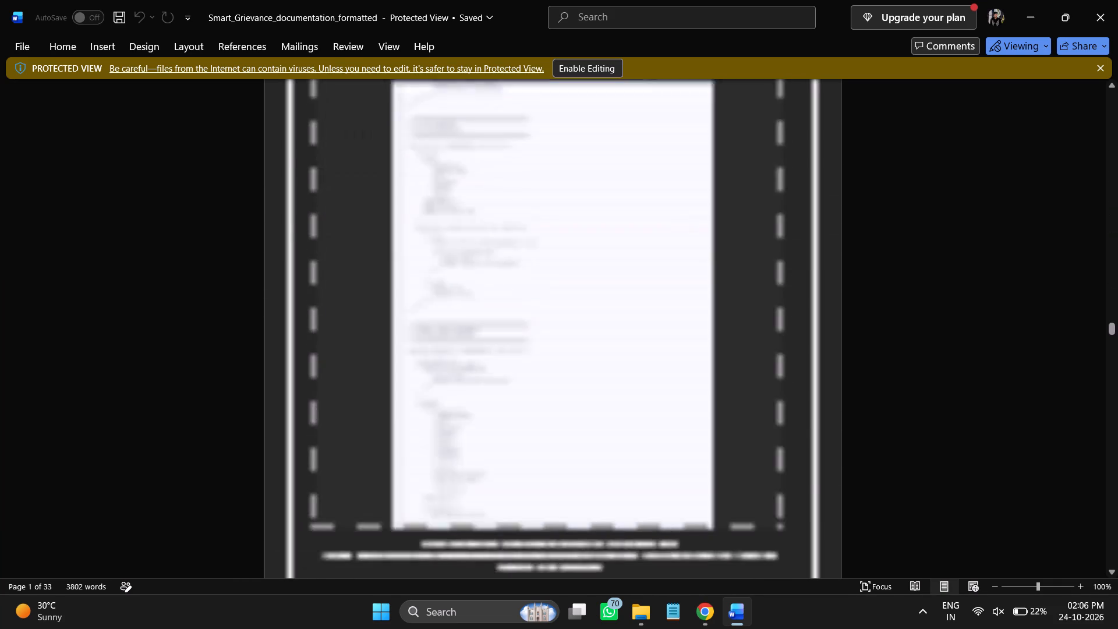
{"action": "scroll", "coordinate": [691, 222], "scroll_direction": "down", "scroll_amount": 13}
{"action": "scroll", "coordinate": [691, 222], "scroll_direction": "down", "scroll_amount": 19}
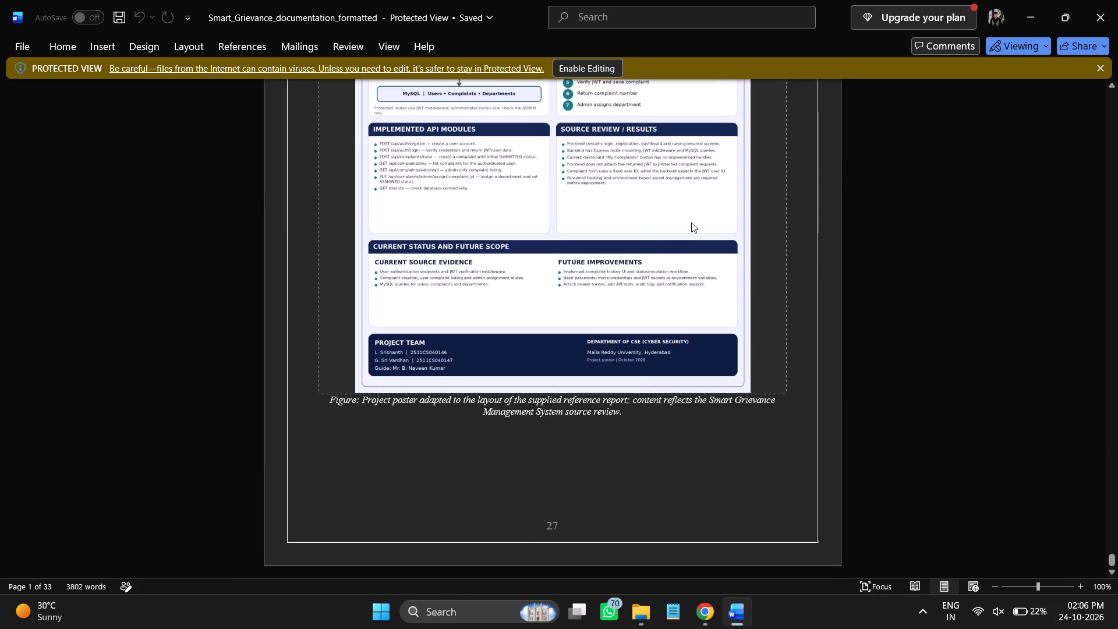
{"action": "scroll", "coordinate": [691, 222], "scroll_direction": "up", "scroll_amount": 9, "text": "ctrl"}
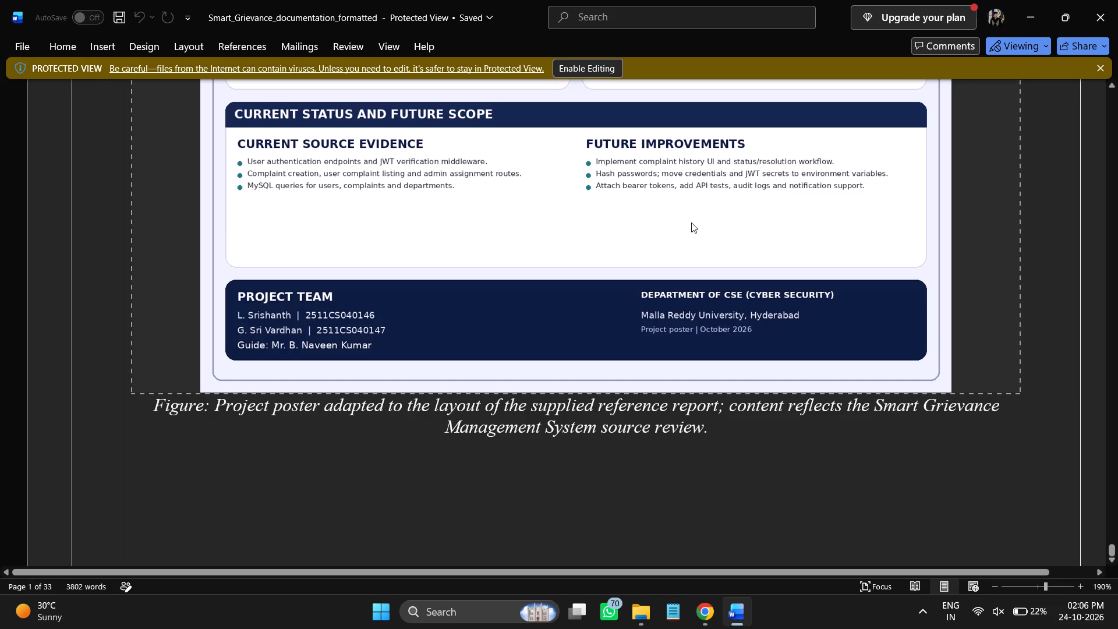
{"action": "scroll", "coordinate": [691, 222], "scroll_direction": "down", "scroll_amount": 8, "text": "ctrl"}
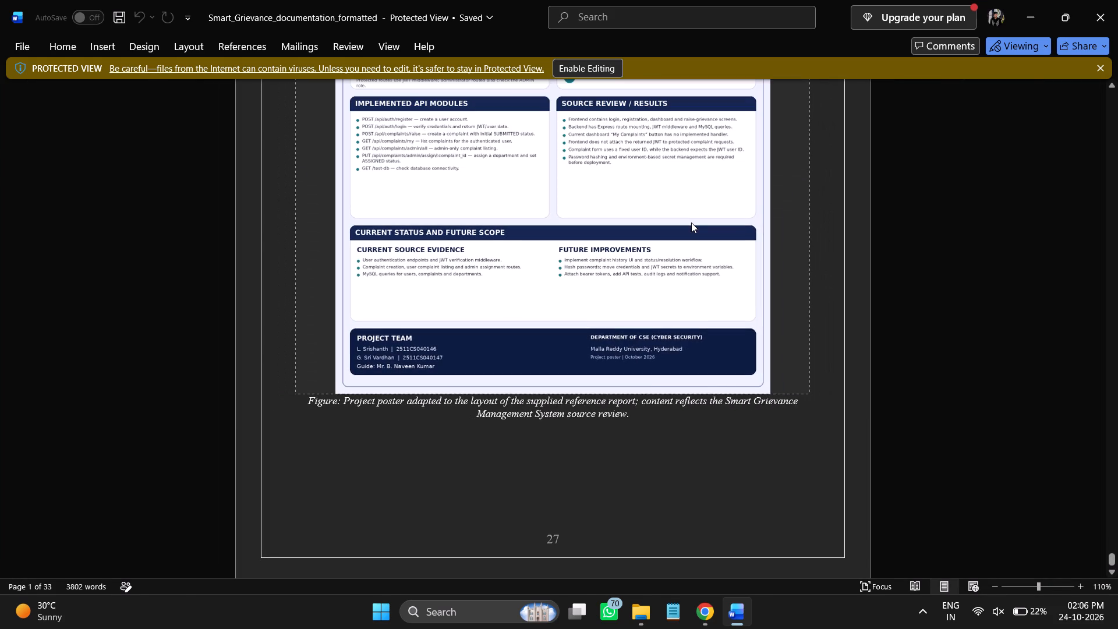